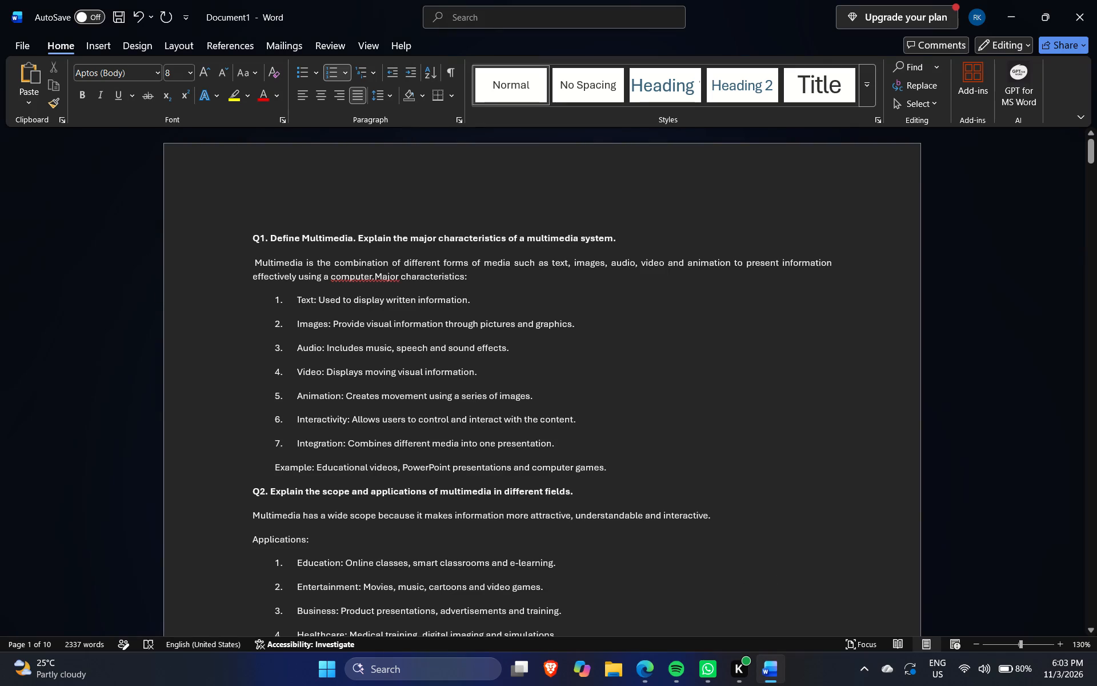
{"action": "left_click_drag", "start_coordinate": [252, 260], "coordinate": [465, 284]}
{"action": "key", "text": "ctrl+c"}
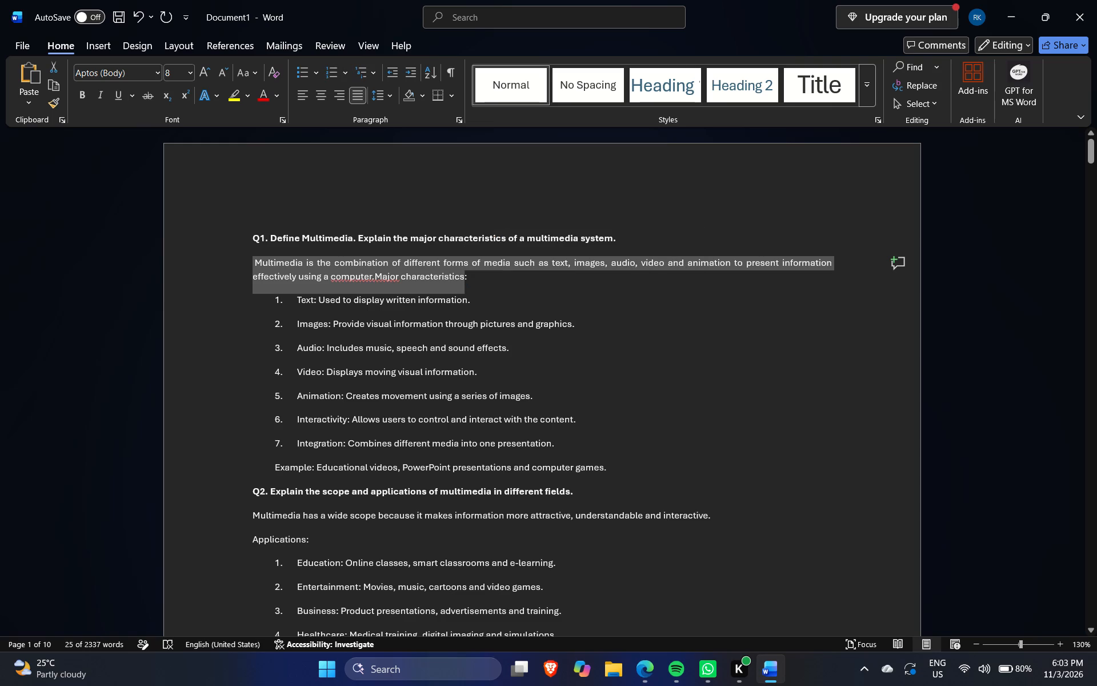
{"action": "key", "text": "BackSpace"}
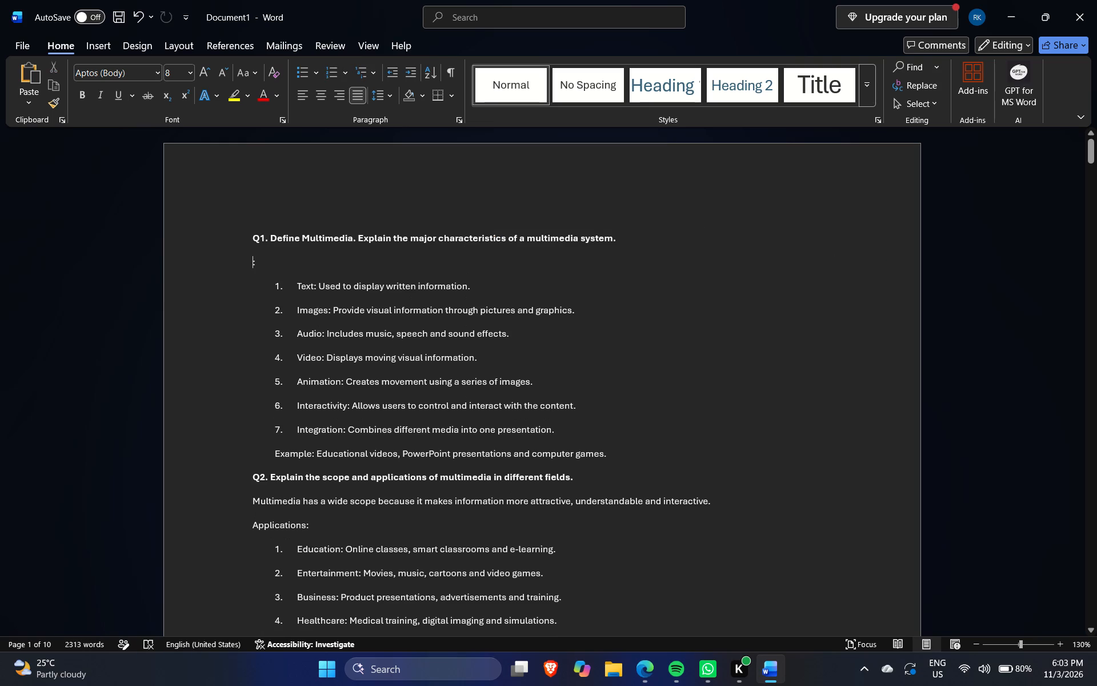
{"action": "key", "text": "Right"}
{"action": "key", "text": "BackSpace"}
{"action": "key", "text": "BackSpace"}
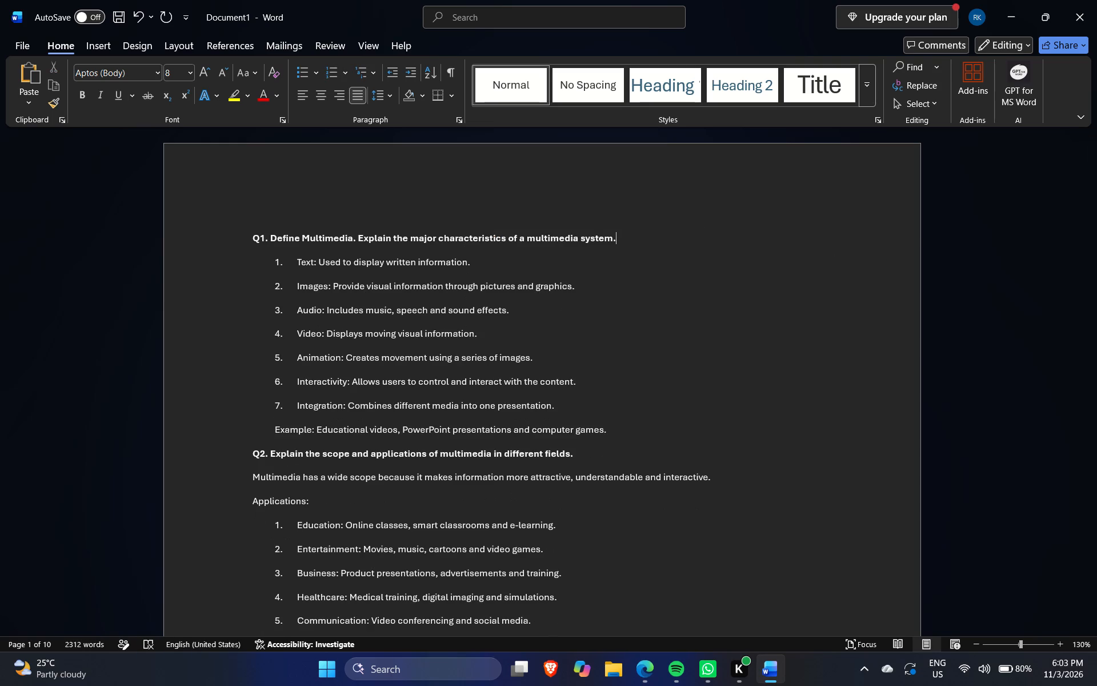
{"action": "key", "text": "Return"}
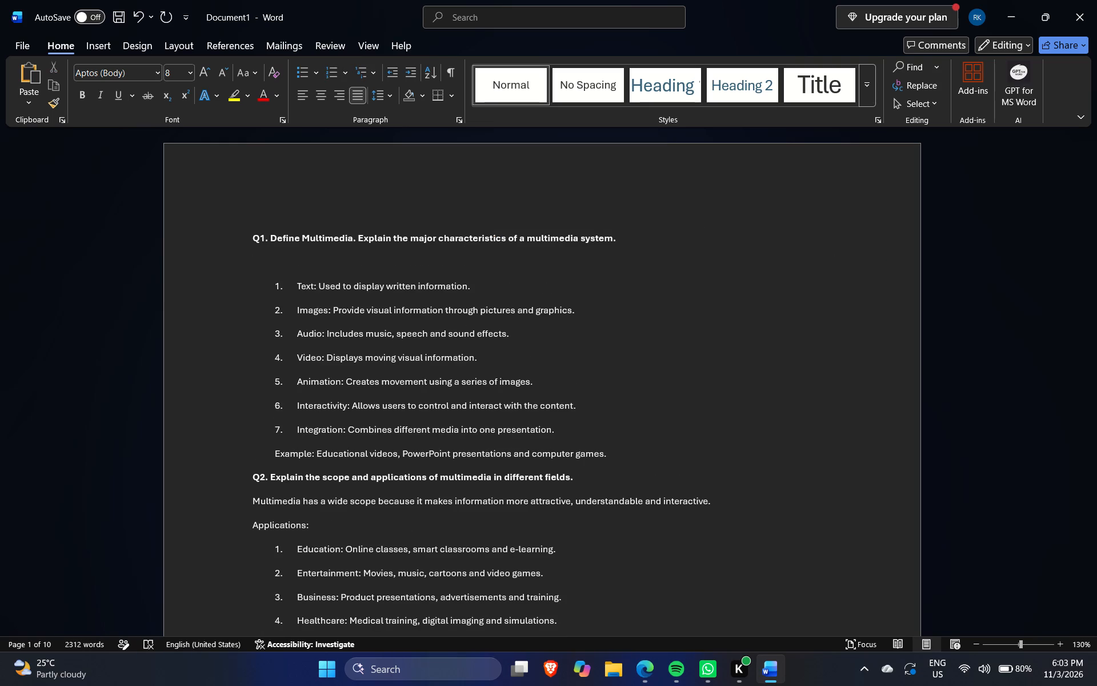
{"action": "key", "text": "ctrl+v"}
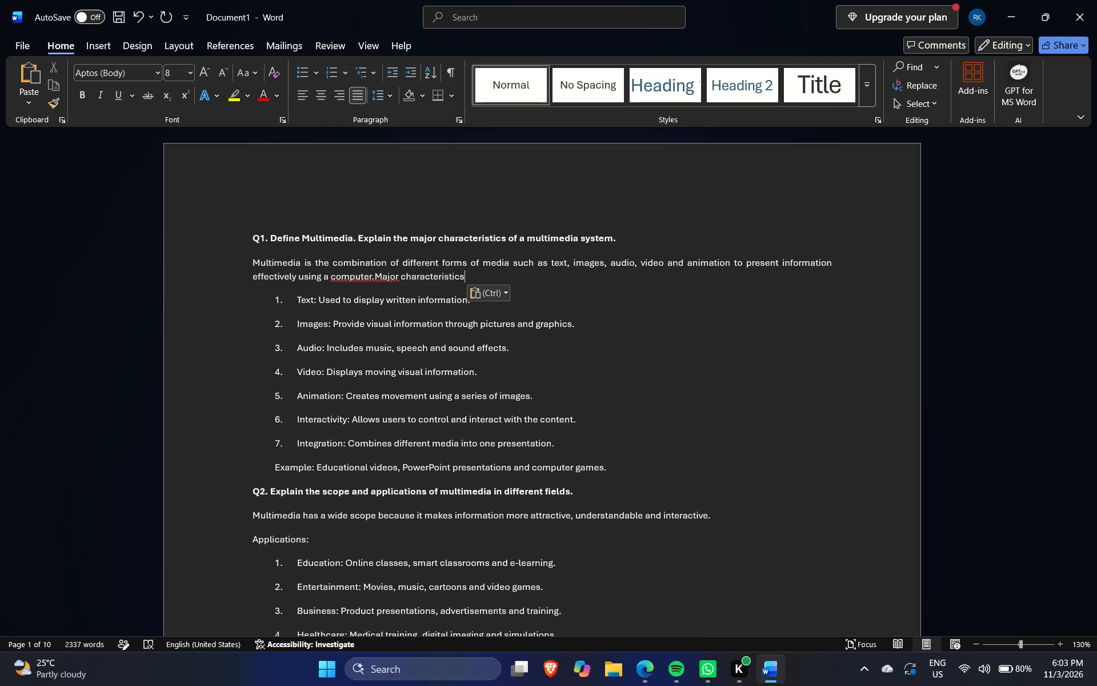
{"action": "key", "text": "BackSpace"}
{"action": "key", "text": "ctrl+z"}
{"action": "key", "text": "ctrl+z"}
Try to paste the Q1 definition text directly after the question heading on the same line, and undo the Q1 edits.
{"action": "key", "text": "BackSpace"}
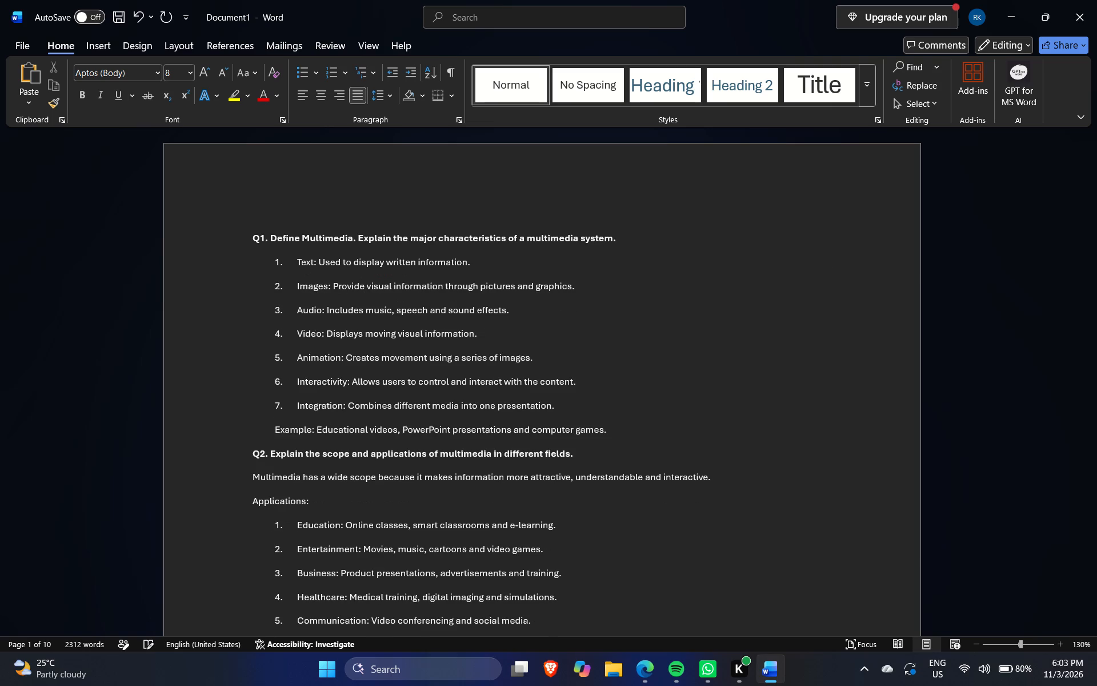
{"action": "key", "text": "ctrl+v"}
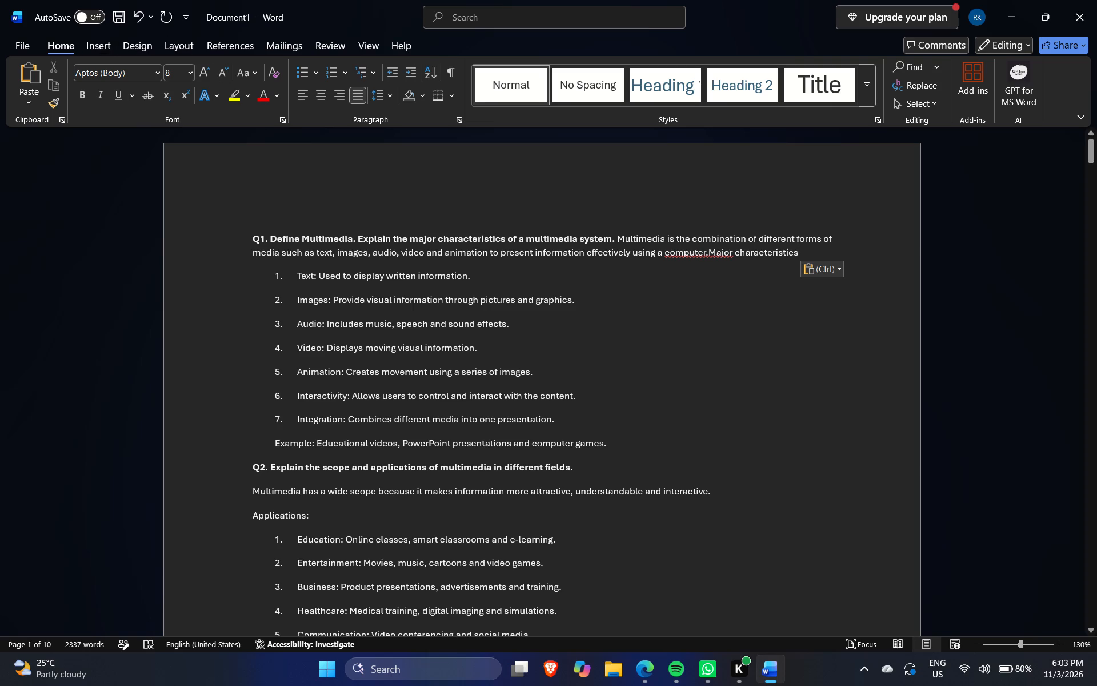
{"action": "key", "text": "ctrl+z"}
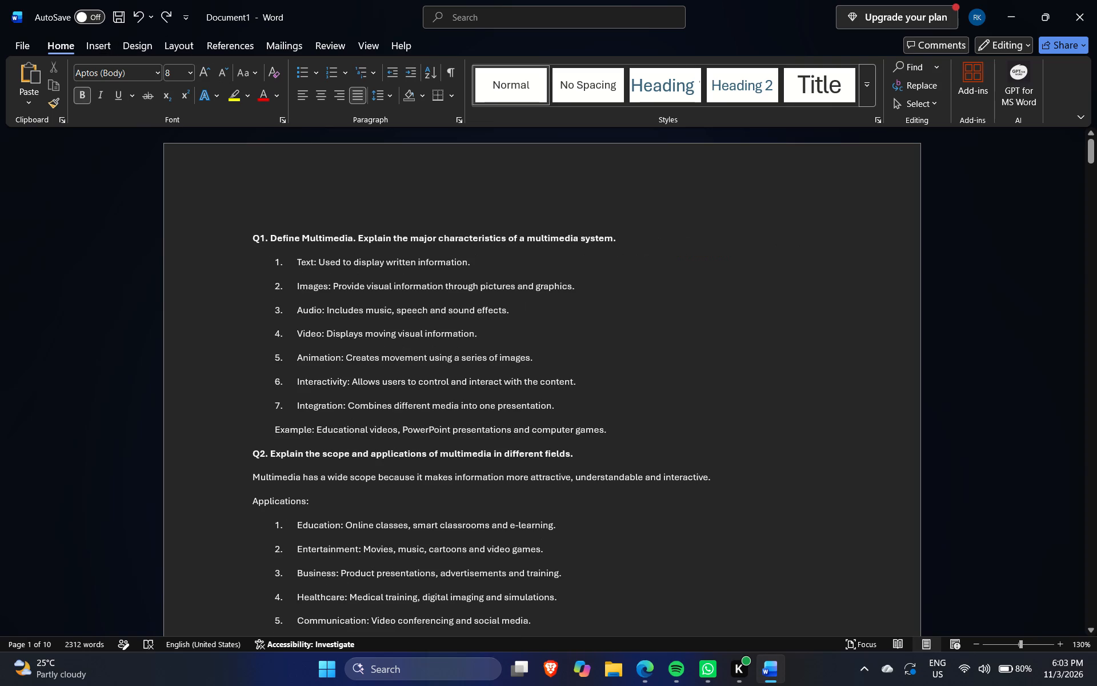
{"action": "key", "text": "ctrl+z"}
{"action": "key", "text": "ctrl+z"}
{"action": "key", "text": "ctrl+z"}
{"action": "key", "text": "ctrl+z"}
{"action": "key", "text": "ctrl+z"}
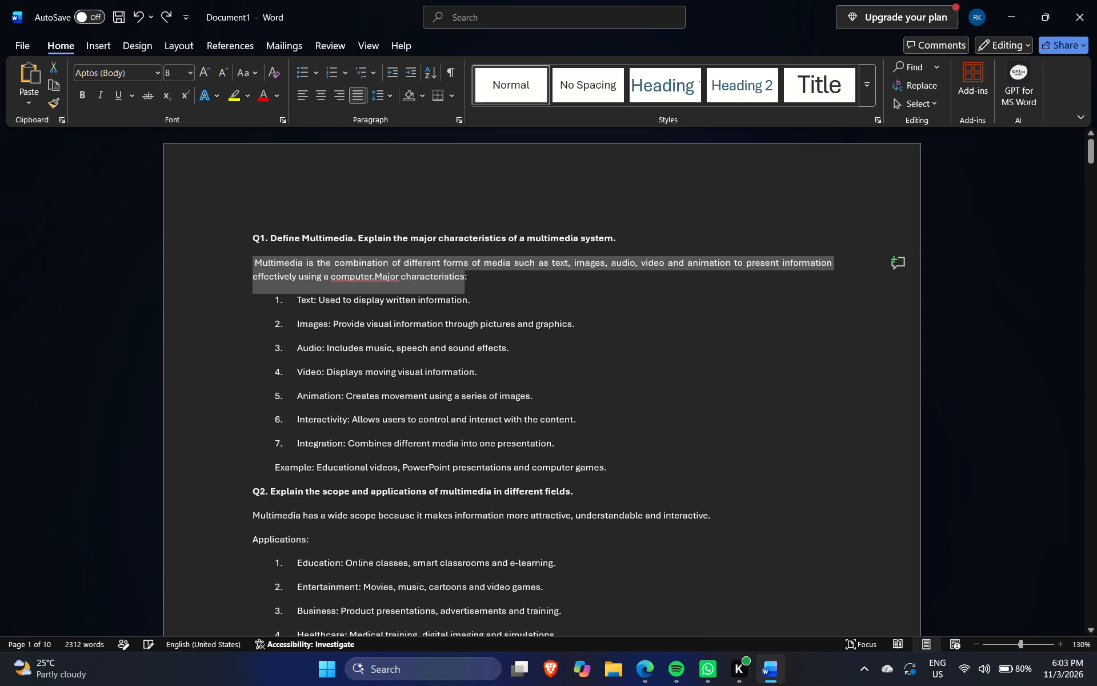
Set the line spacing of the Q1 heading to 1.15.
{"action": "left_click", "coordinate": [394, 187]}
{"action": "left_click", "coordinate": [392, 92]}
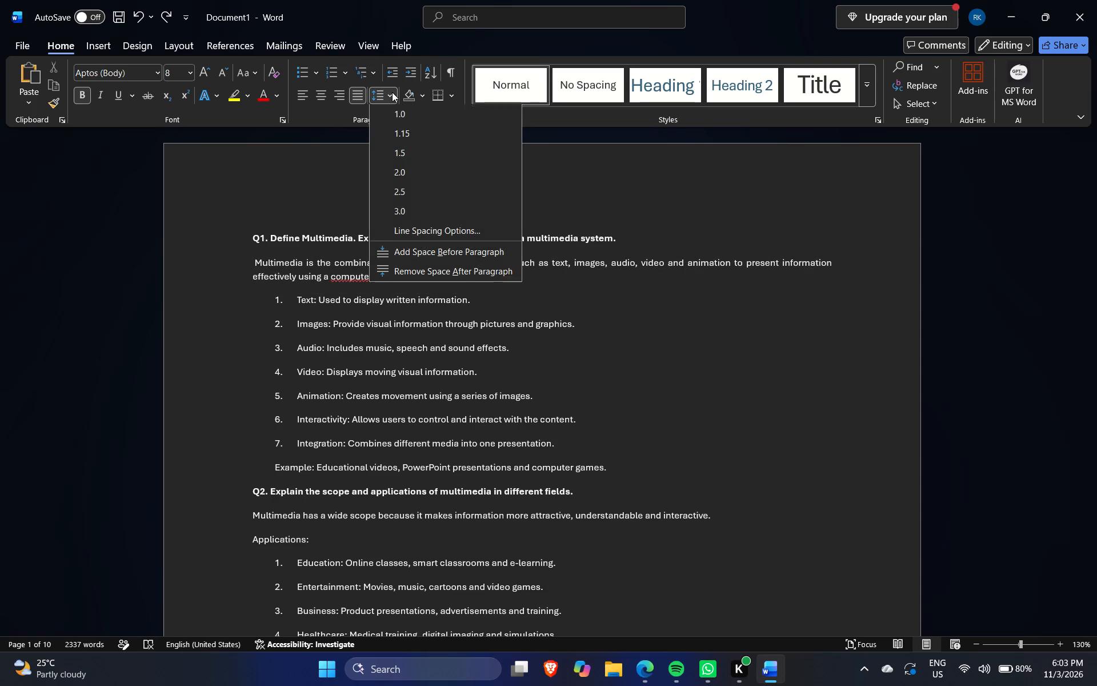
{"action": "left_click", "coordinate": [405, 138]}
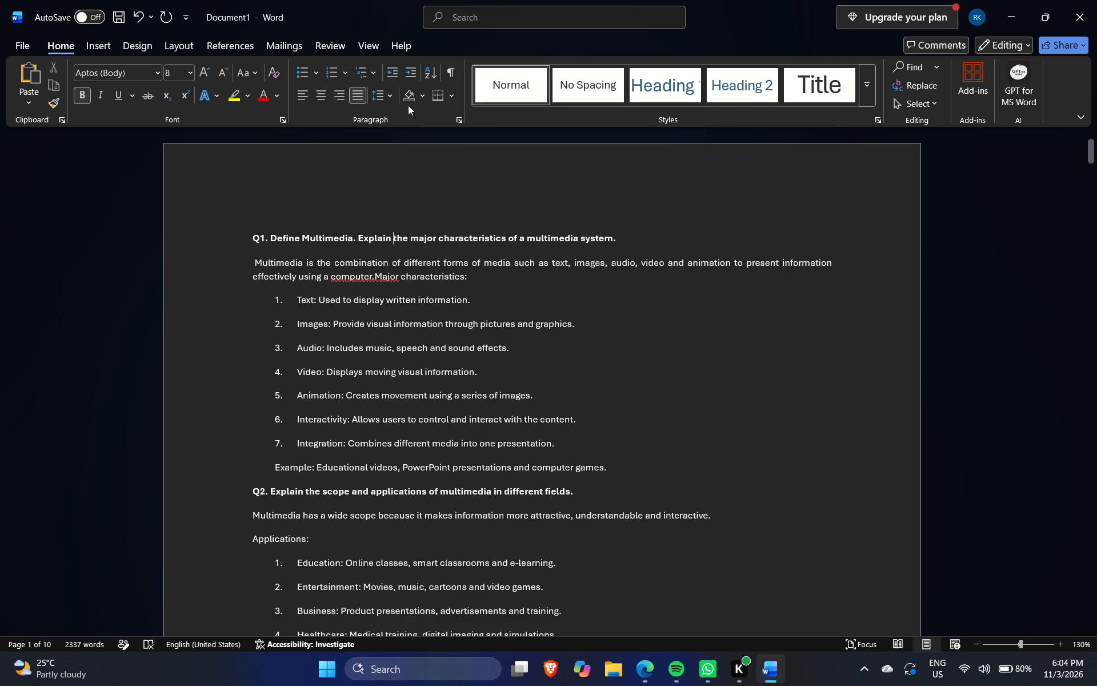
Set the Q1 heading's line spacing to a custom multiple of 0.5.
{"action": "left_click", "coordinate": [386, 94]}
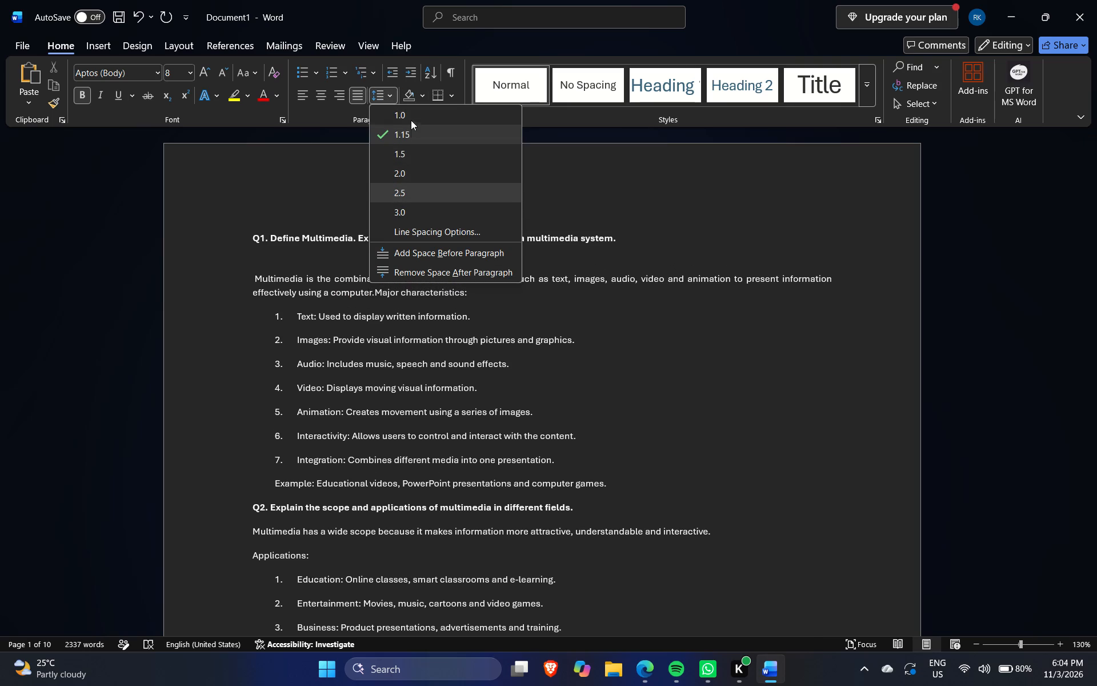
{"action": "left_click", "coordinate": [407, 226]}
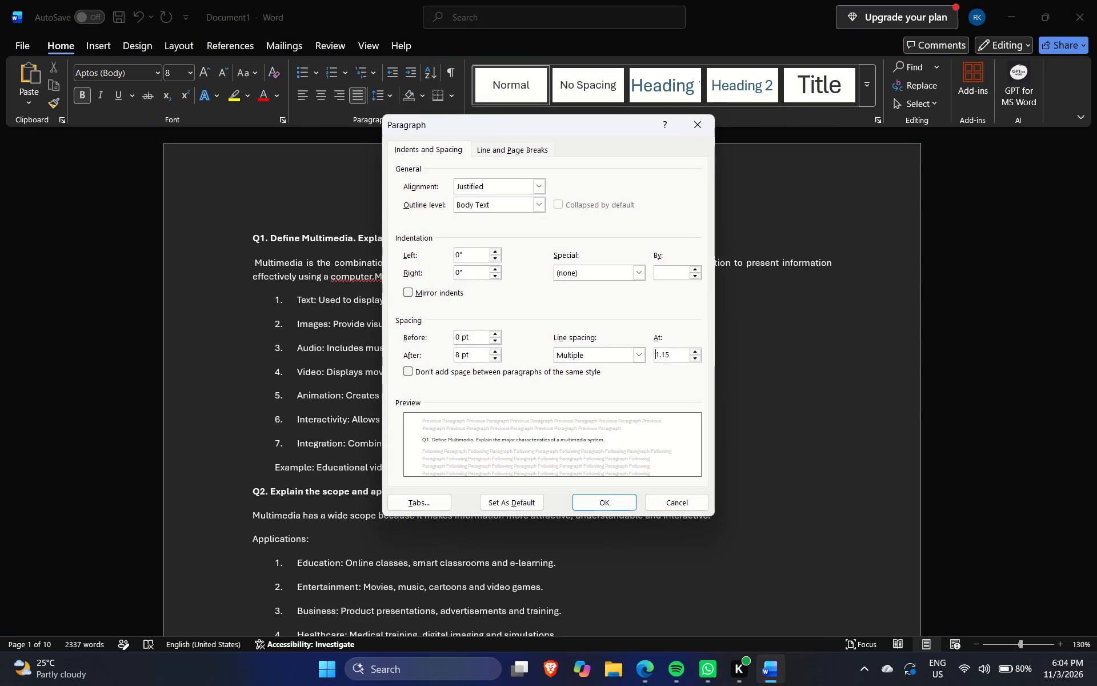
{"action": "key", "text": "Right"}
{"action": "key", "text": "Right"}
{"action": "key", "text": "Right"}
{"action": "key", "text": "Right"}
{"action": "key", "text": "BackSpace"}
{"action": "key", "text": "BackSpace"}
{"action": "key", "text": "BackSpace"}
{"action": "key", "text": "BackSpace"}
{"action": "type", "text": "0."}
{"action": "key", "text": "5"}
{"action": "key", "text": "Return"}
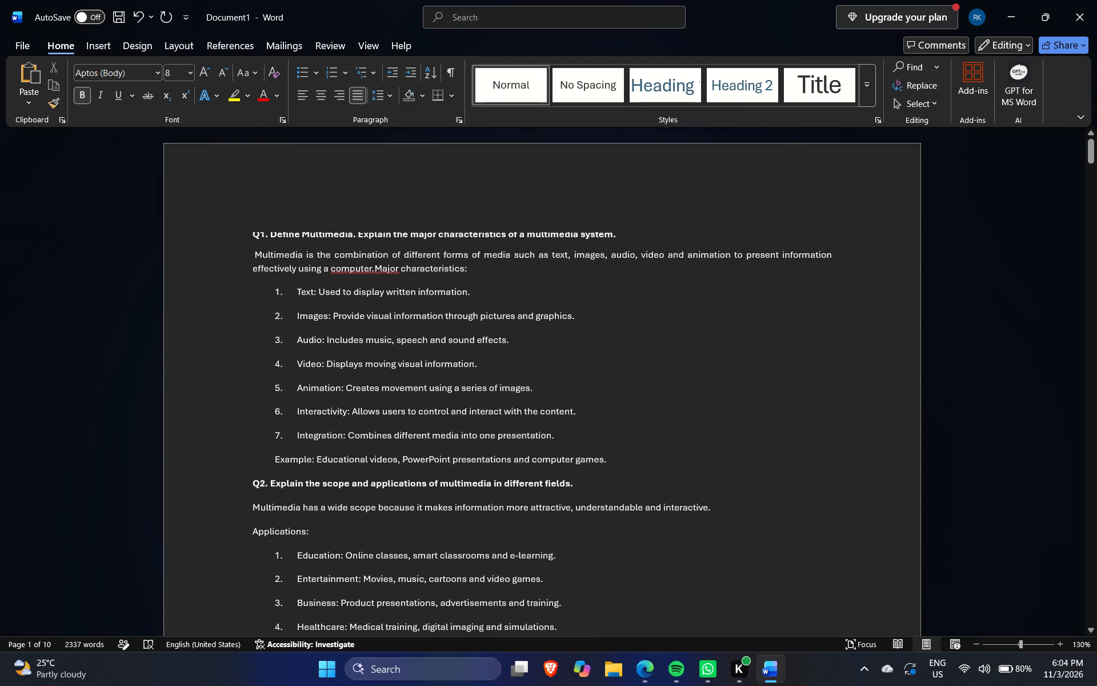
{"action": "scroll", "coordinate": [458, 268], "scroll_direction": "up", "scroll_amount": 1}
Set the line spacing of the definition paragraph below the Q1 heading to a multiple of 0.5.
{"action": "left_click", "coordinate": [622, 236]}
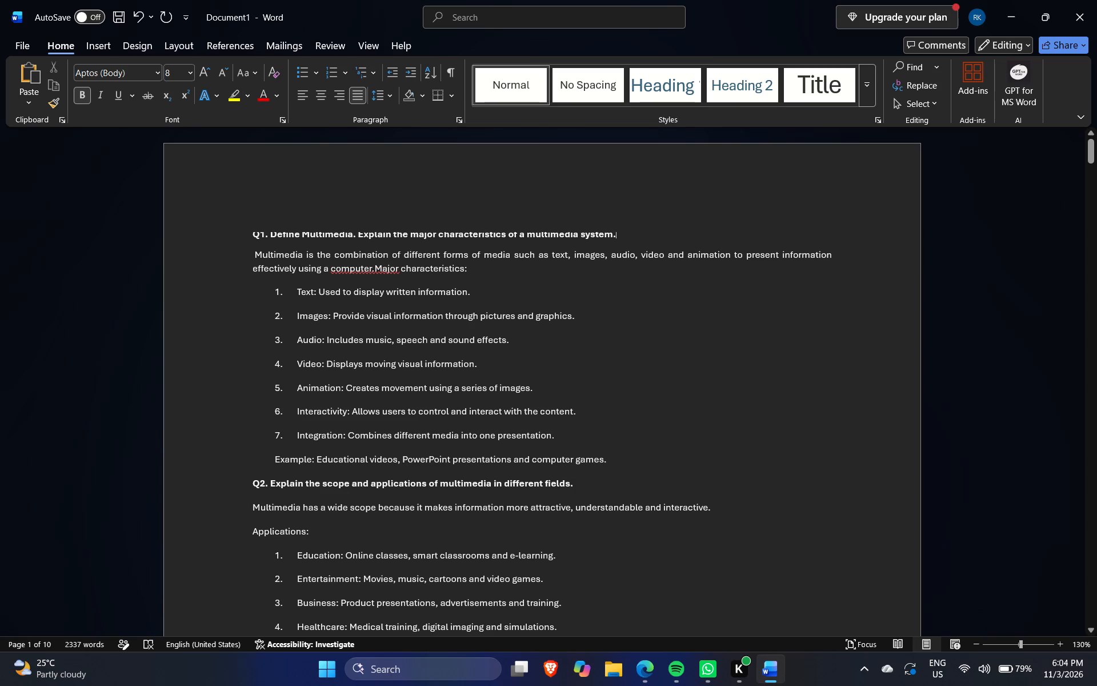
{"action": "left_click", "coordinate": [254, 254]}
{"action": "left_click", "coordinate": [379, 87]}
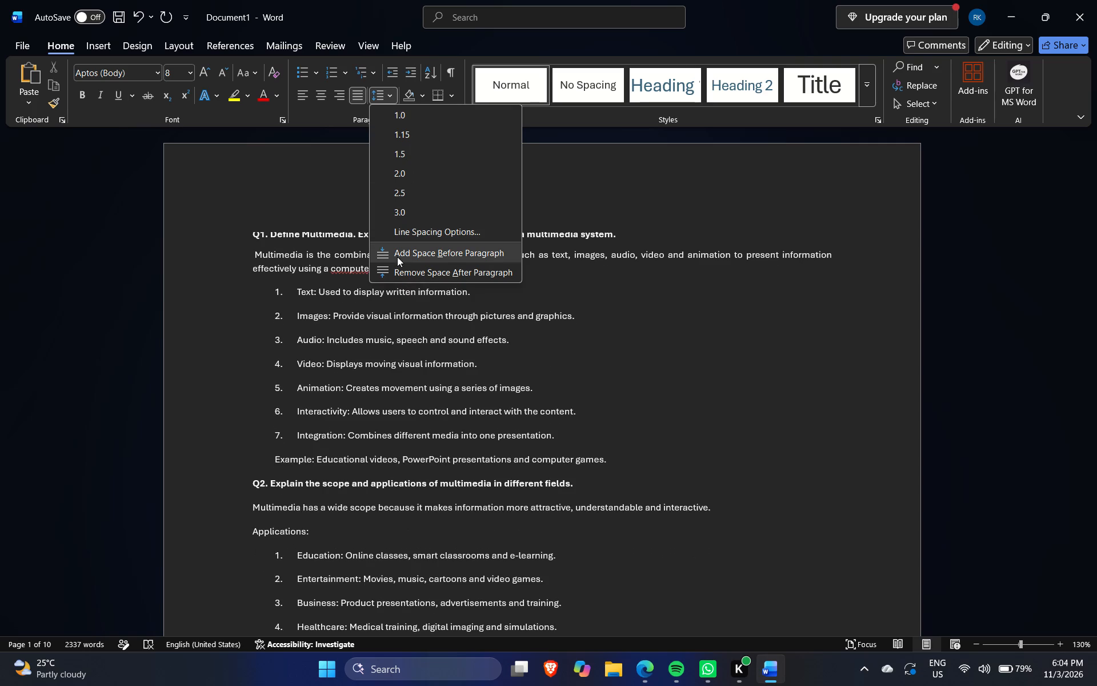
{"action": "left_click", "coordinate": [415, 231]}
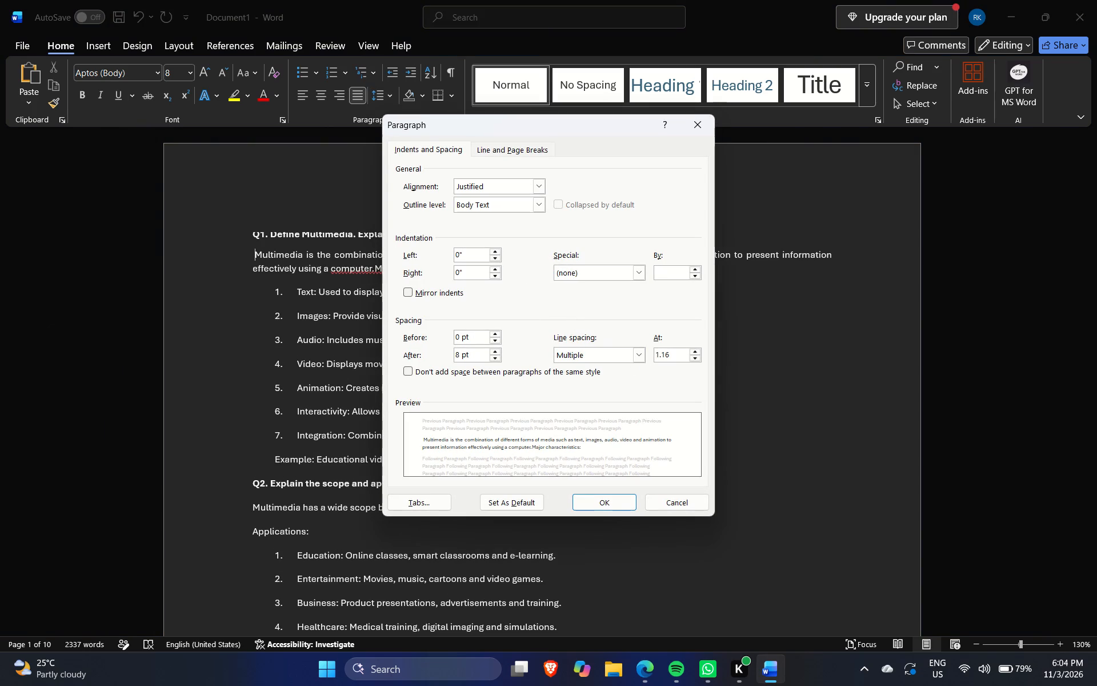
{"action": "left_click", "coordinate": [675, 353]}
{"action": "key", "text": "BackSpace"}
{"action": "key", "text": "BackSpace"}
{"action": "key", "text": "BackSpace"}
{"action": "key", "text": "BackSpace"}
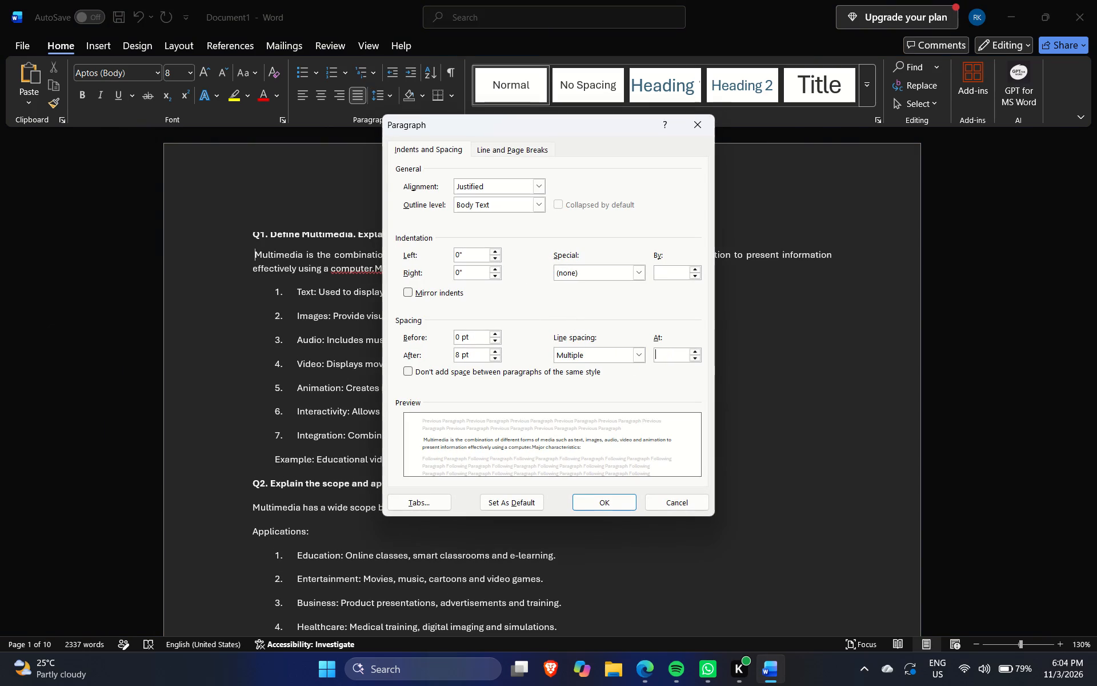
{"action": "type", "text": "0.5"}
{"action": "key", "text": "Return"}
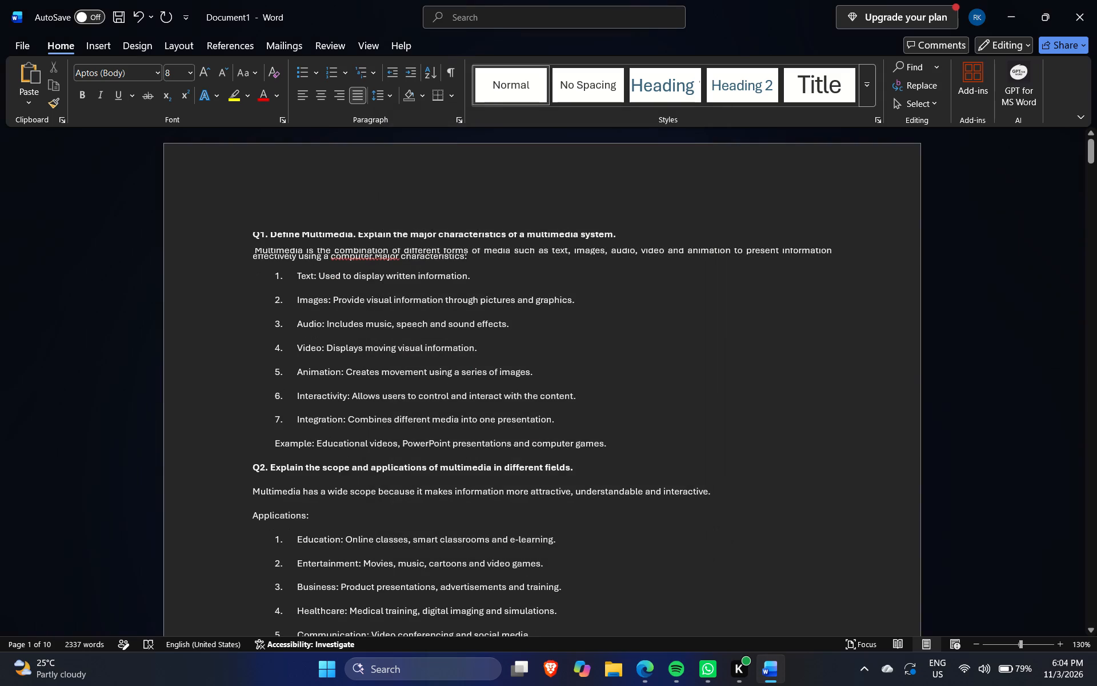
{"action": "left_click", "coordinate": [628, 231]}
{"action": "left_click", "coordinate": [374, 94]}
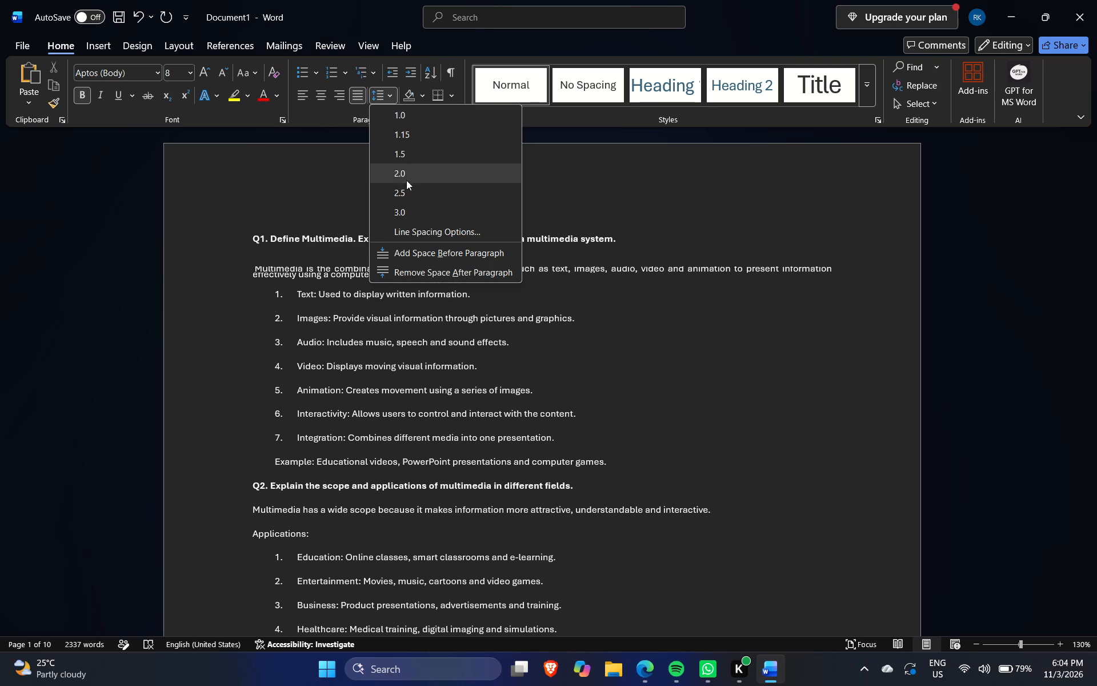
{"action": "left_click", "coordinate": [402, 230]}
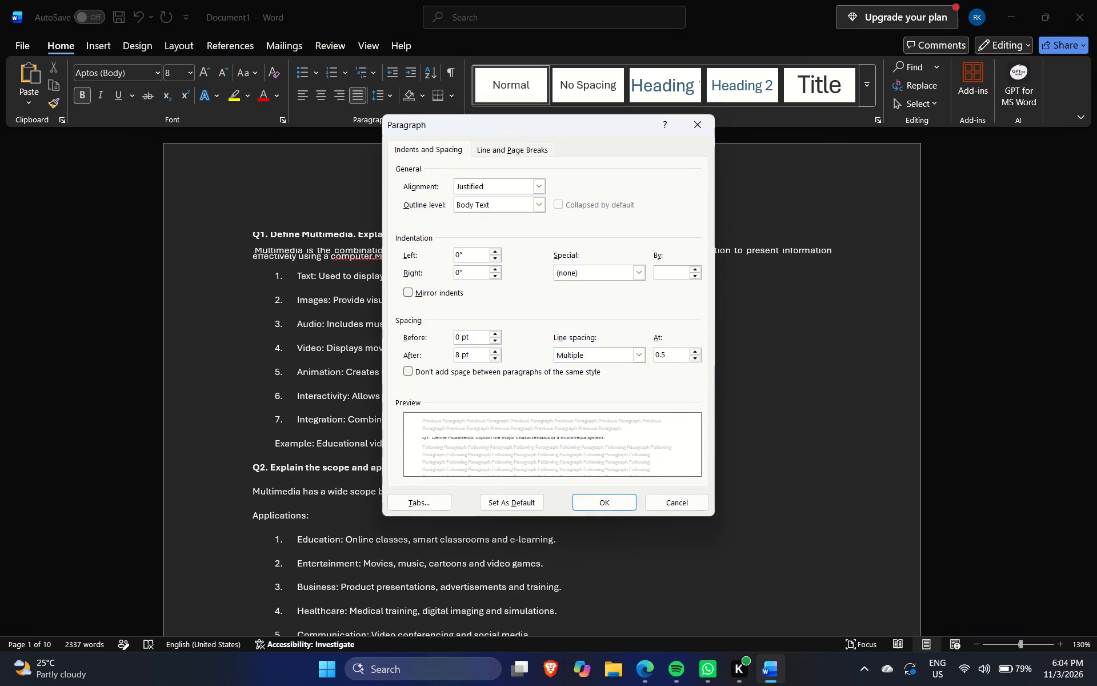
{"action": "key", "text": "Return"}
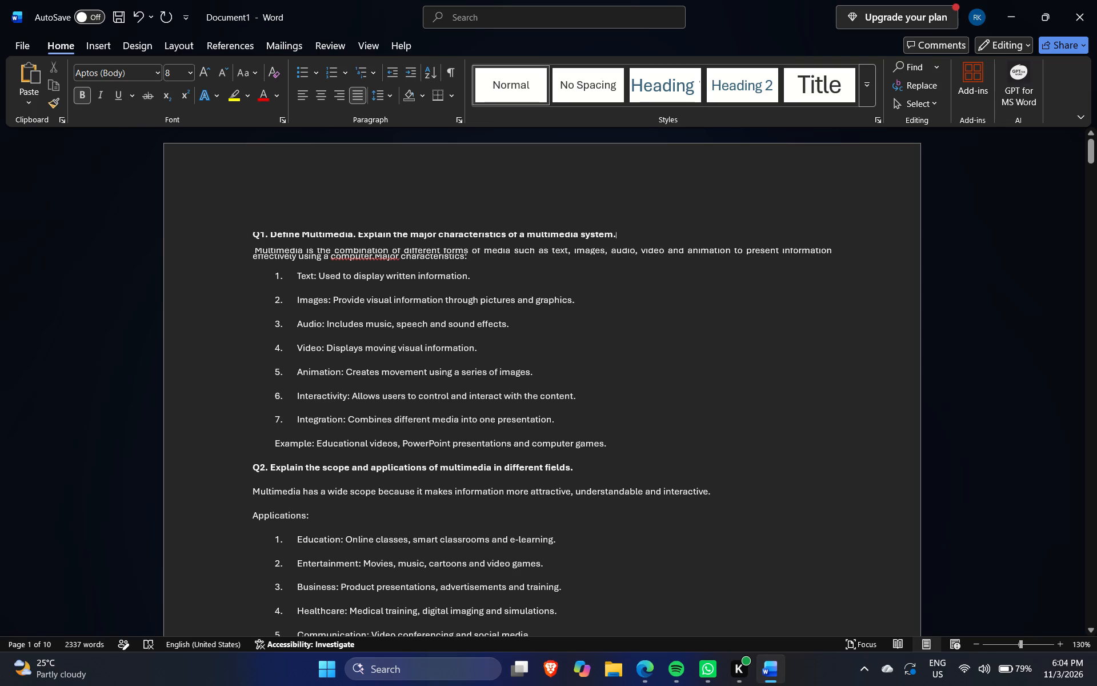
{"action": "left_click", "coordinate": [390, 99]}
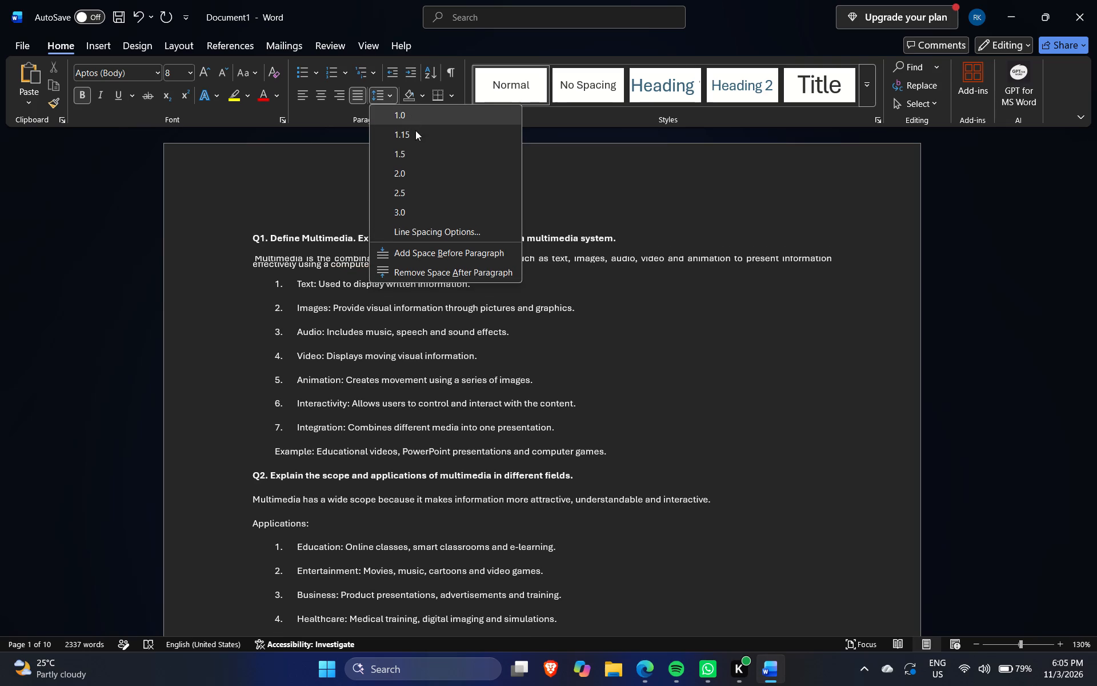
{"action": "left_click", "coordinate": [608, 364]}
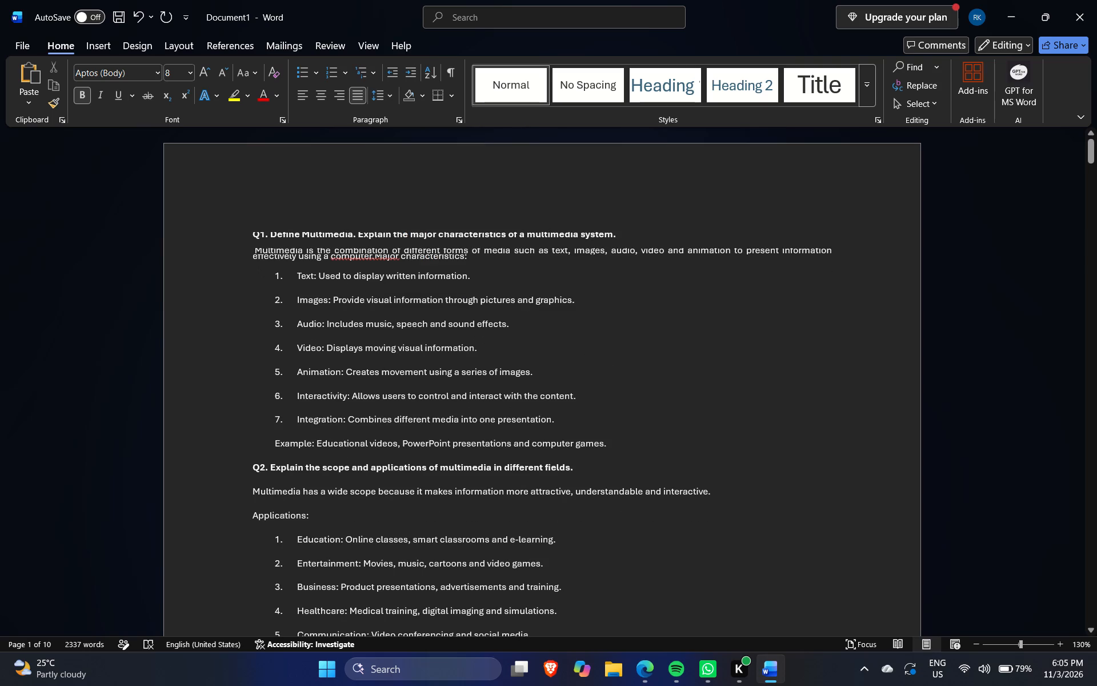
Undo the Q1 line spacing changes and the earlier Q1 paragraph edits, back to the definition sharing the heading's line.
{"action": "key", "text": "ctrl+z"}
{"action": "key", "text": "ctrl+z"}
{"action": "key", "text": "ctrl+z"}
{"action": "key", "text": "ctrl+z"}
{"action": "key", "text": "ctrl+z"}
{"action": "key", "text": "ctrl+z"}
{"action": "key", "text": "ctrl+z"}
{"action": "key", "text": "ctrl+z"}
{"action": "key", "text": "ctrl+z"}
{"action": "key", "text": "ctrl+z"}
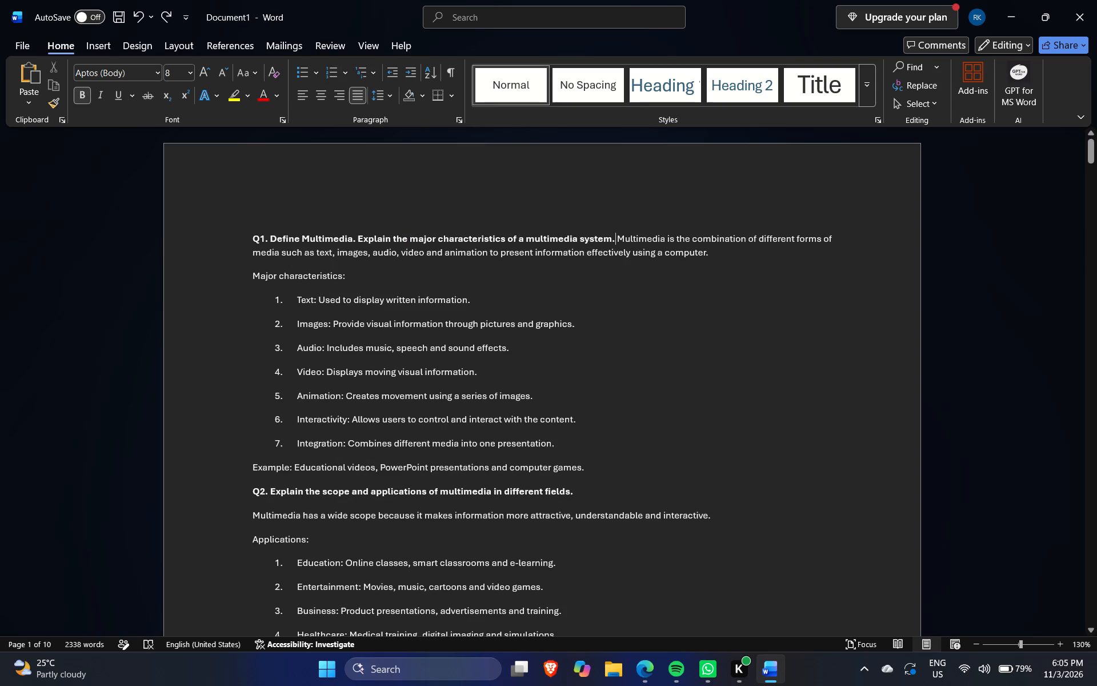
Split the Q1 definition from the question heading so it starts on its own line.
{"action": "key", "text": "Return"}
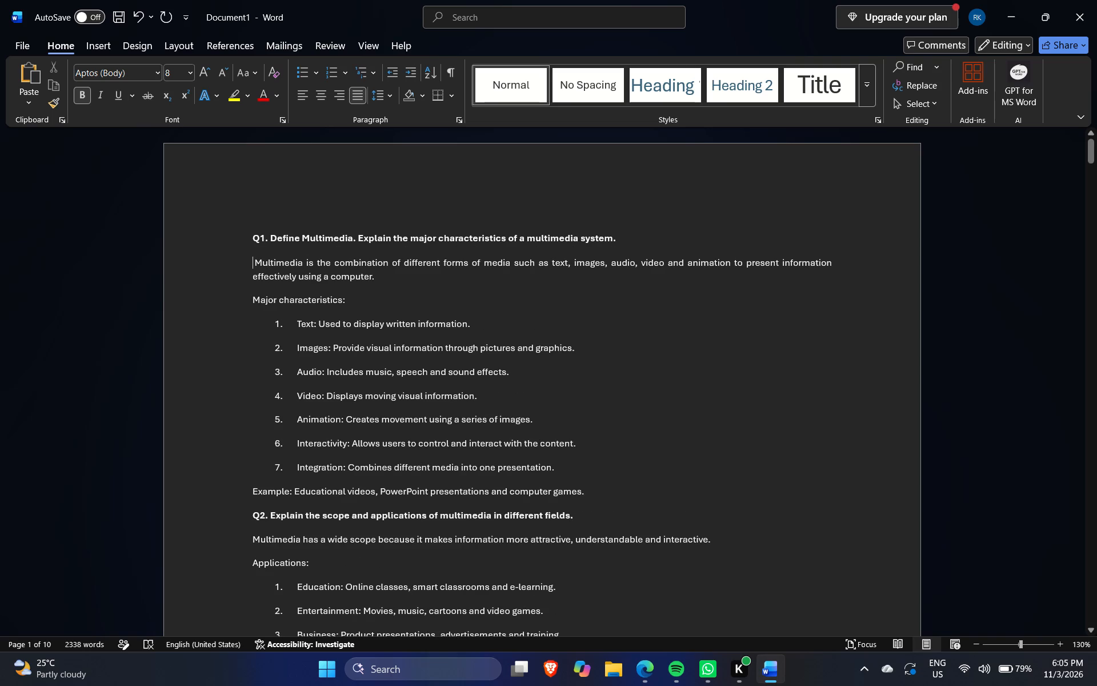
{"action": "left_click", "coordinate": [435, 214]}
Set the line spacing of the whole Q1 block, from its heading through the Example line, to a multiple of 0.5.
{"action": "left_click_drag", "start_coordinate": [251, 237], "coordinate": [618, 501]}
{"action": "left_click", "coordinate": [386, 100]}
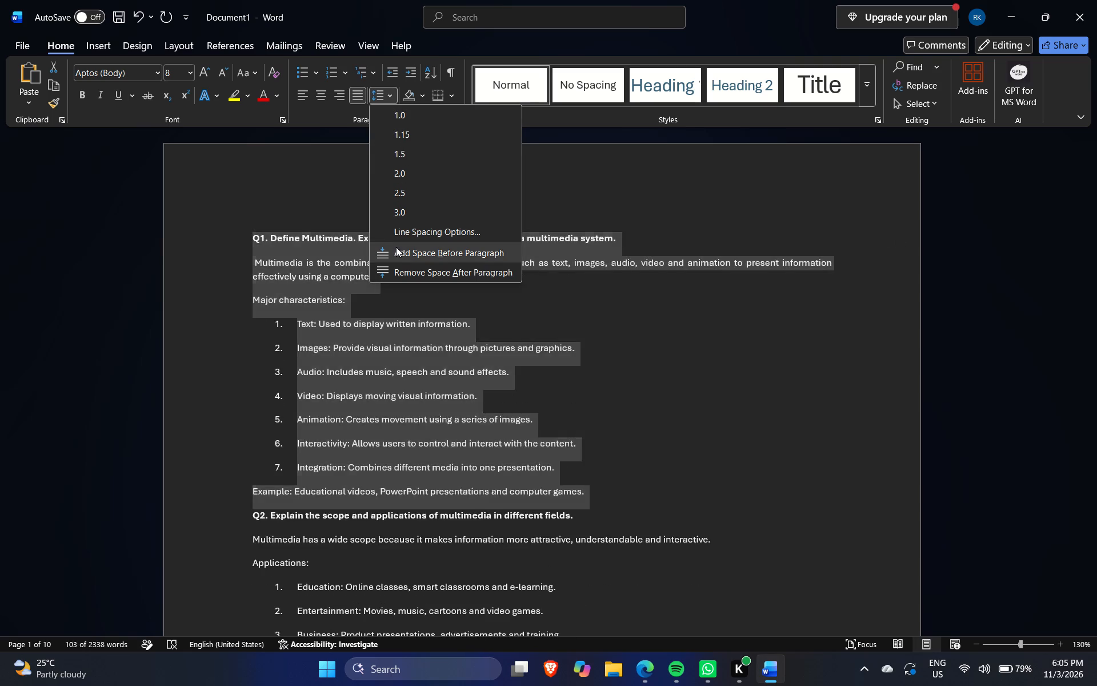
{"action": "left_click", "coordinate": [404, 232]}
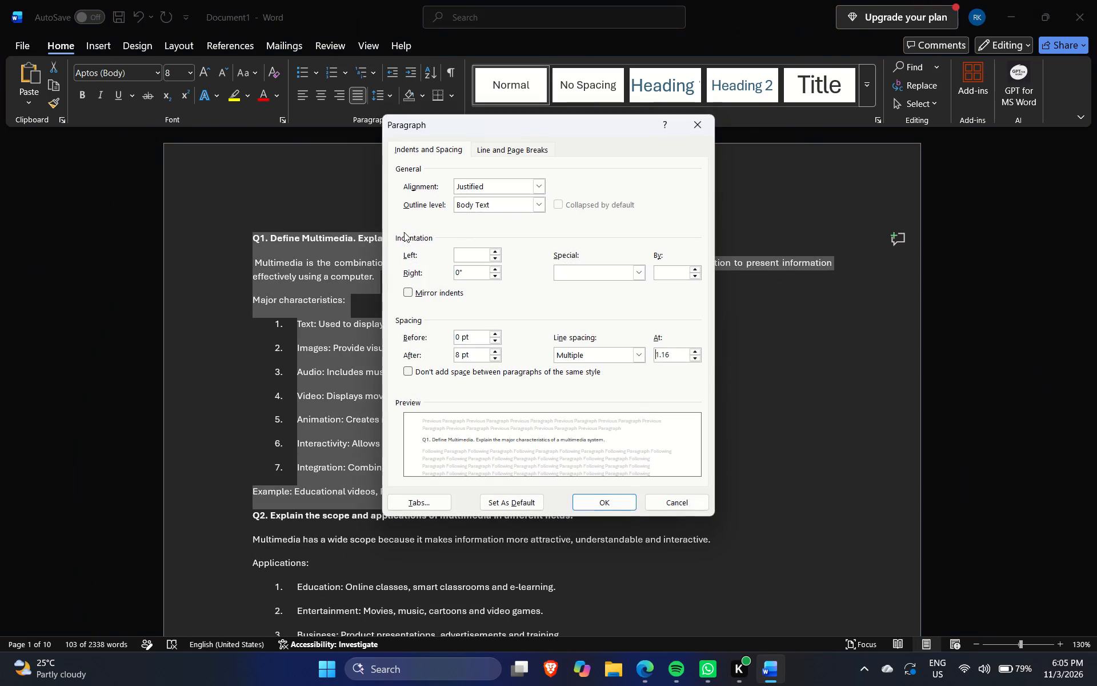
{"action": "left_click", "coordinate": [675, 352]}
{"action": "key", "text": "BackSpace"}
{"action": "key", "text": "BackSpace"}
{"action": "key", "text": "BackSpace"}
{"action": "key", "text": "BackSpace"}
{"action": "type", "text": "0.5"}
{"action": "key", "text": "Return"}
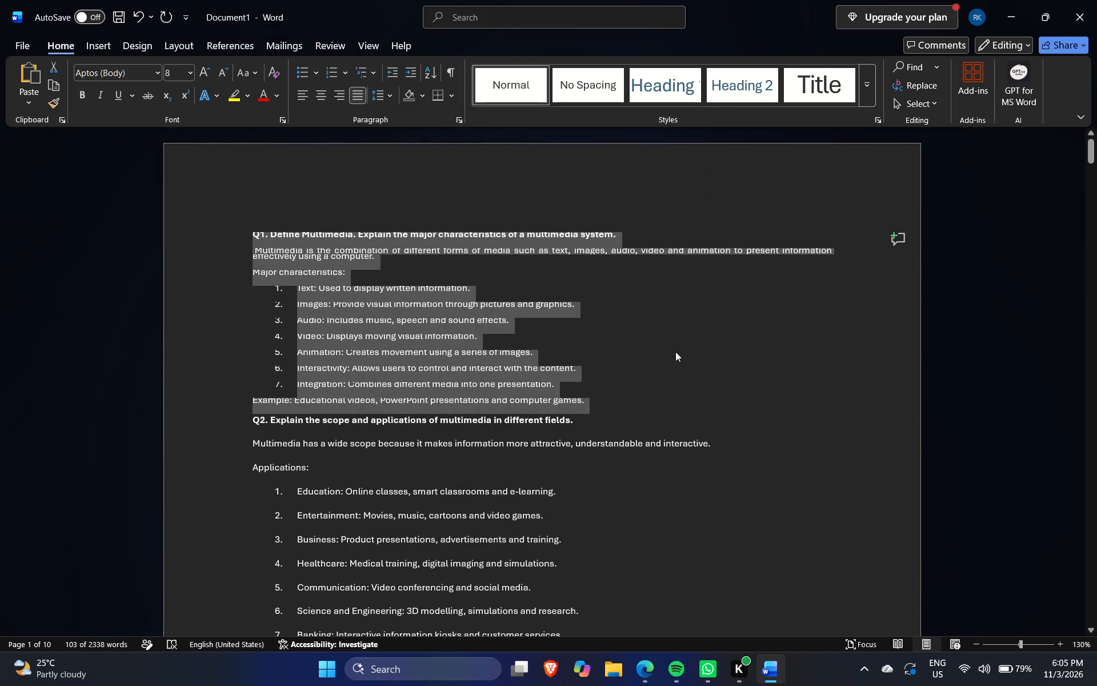
{"action": "left_click", "coordinate": [691, 352]}
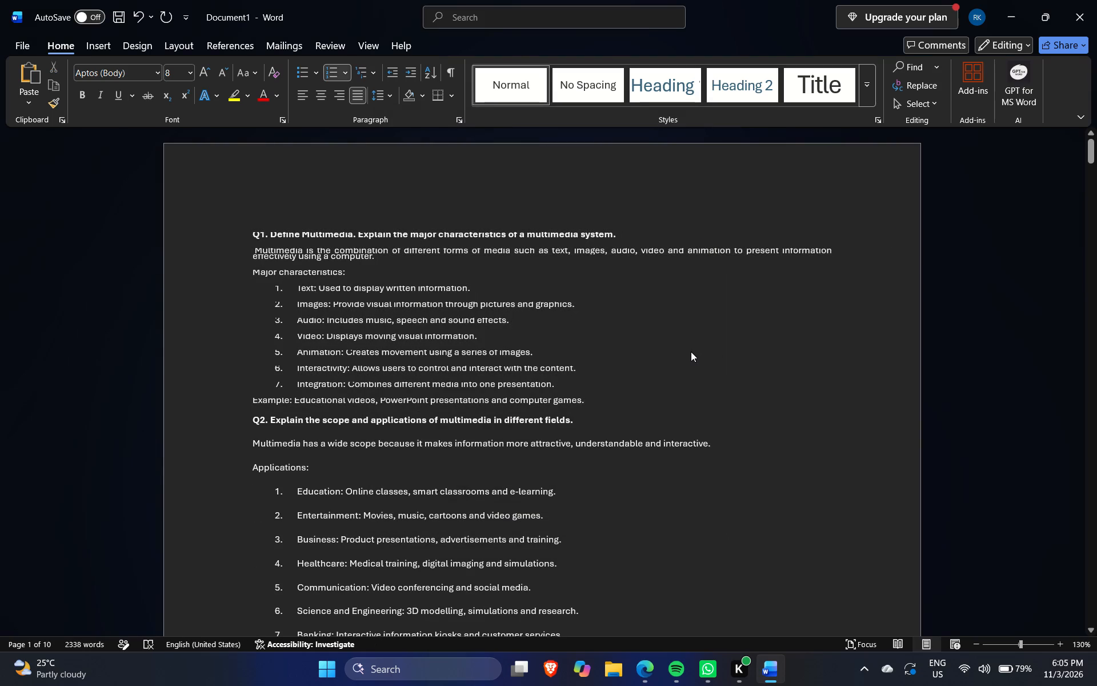
Break the Q1 definition after "images," and the Q2 introduction after "attractive," so the remaining words start new lines.
{"action": "left_click", "coordinate": [610, 249]}
{"action": "key", "text": "Return"}
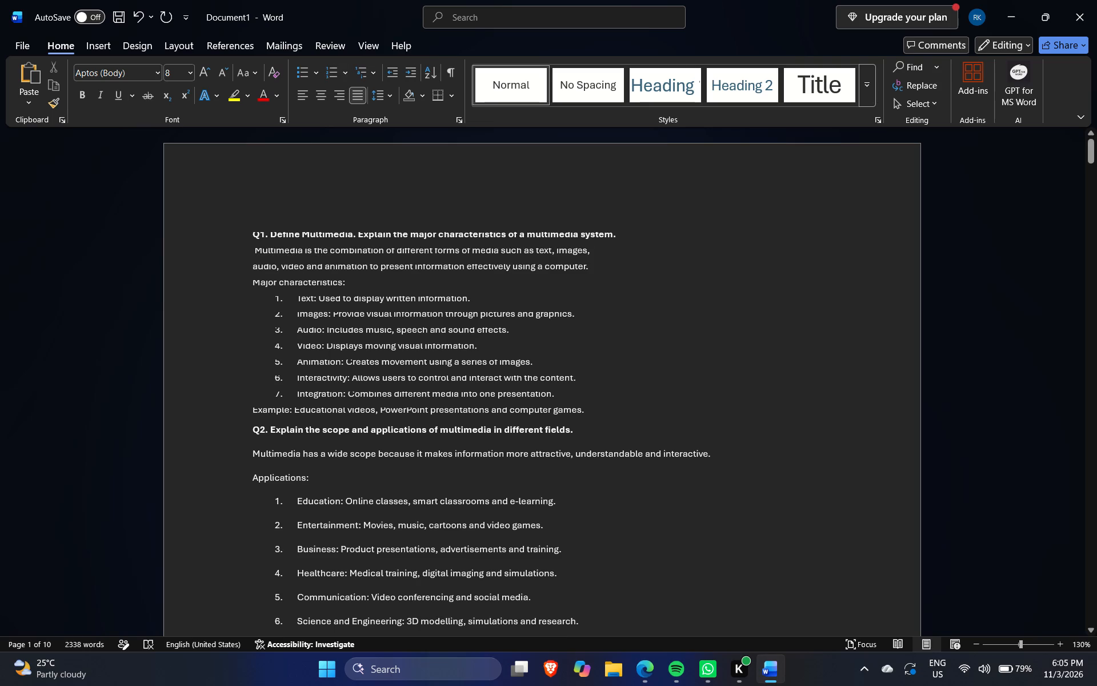
{"action": "left_click", "coordinate": [574, 452]}
{"action": "key", "text": "Return"}
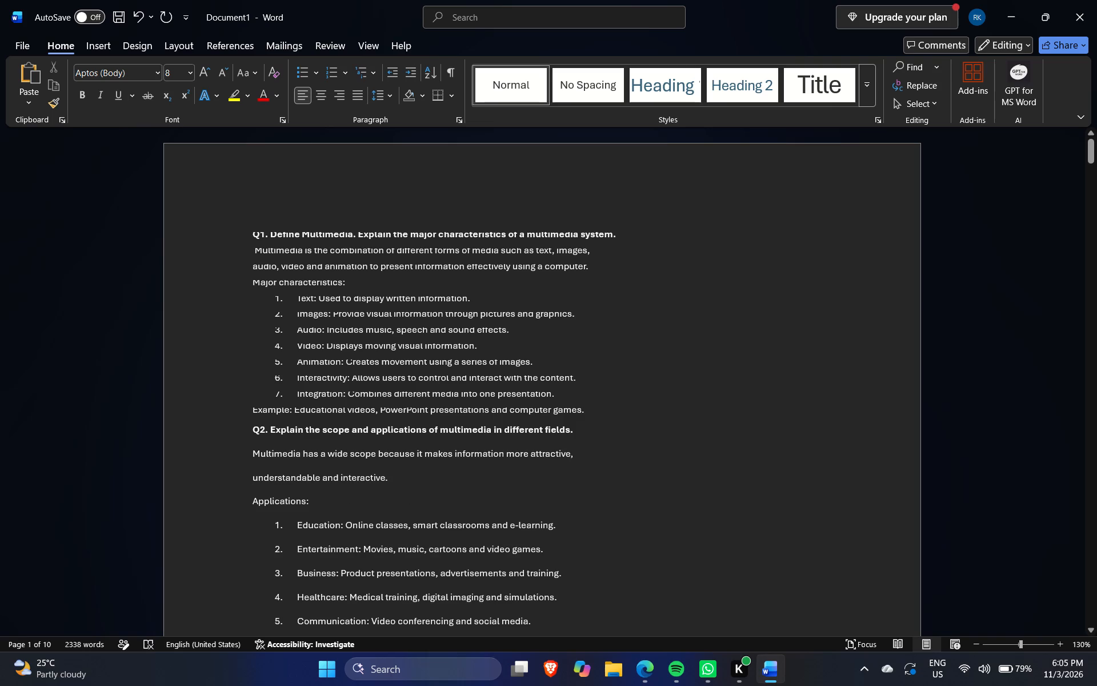
Justify the whole Q2 block, from its heading through the Conclusion line.
{"action": "left_click_drag", "start_coordinate": [251, 426], "coordinate": [331, 515]}
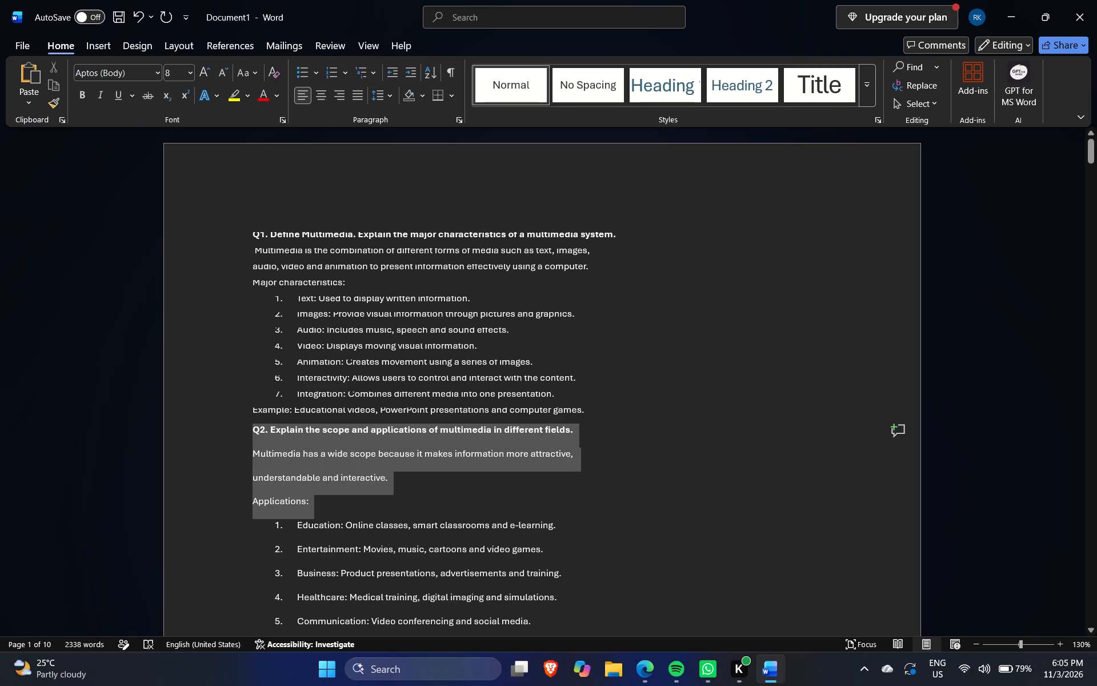
{"action": "left_click_drag", "start_coordinate": [331, 515], "coordinate": [390, 334]}
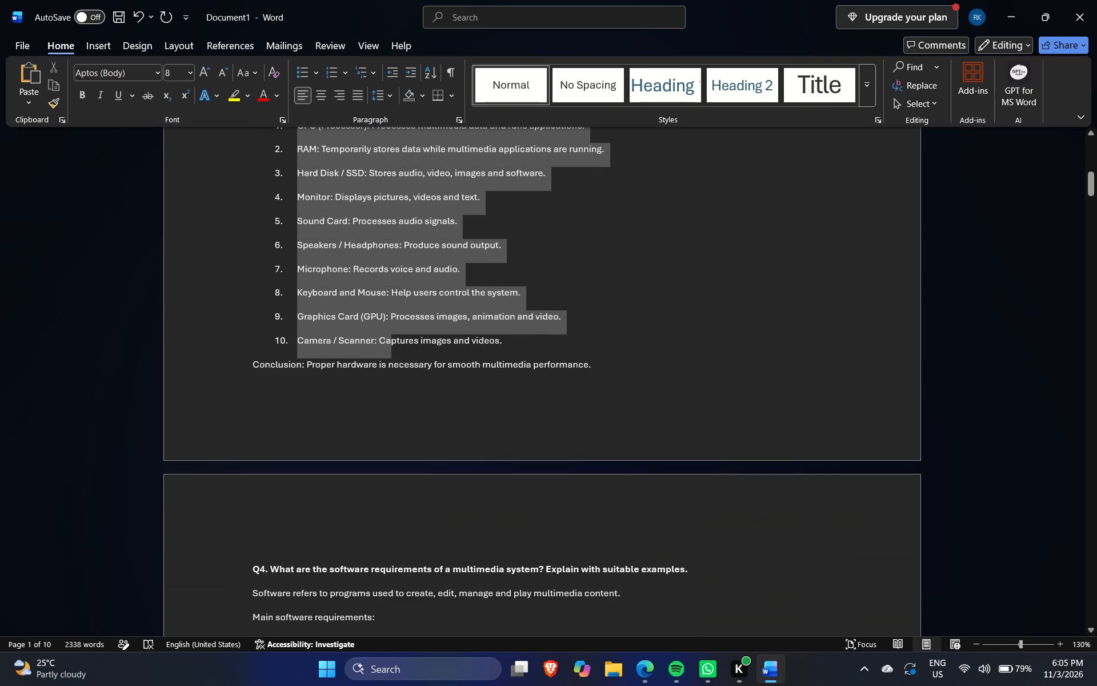
{"action": "left_click_drag", "start_coordinate": [390, 334], "coordinate": [363, 92]}
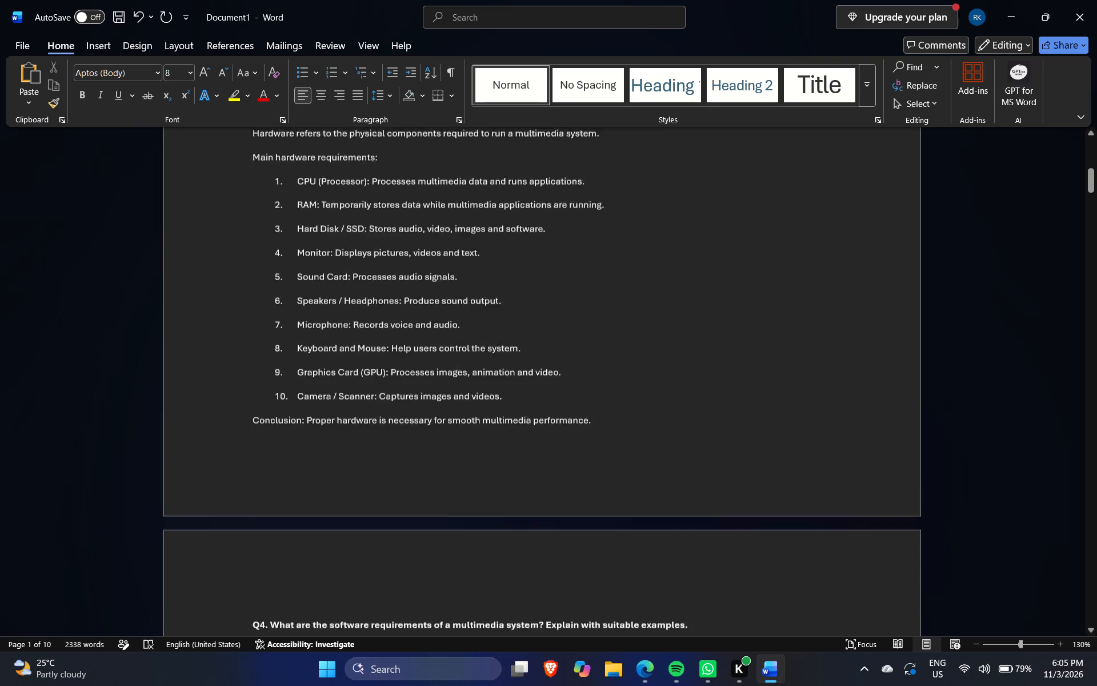
{"action": "left_click_drag", "start_coordinate": [363, 92], "coordinate": [463, 638]}
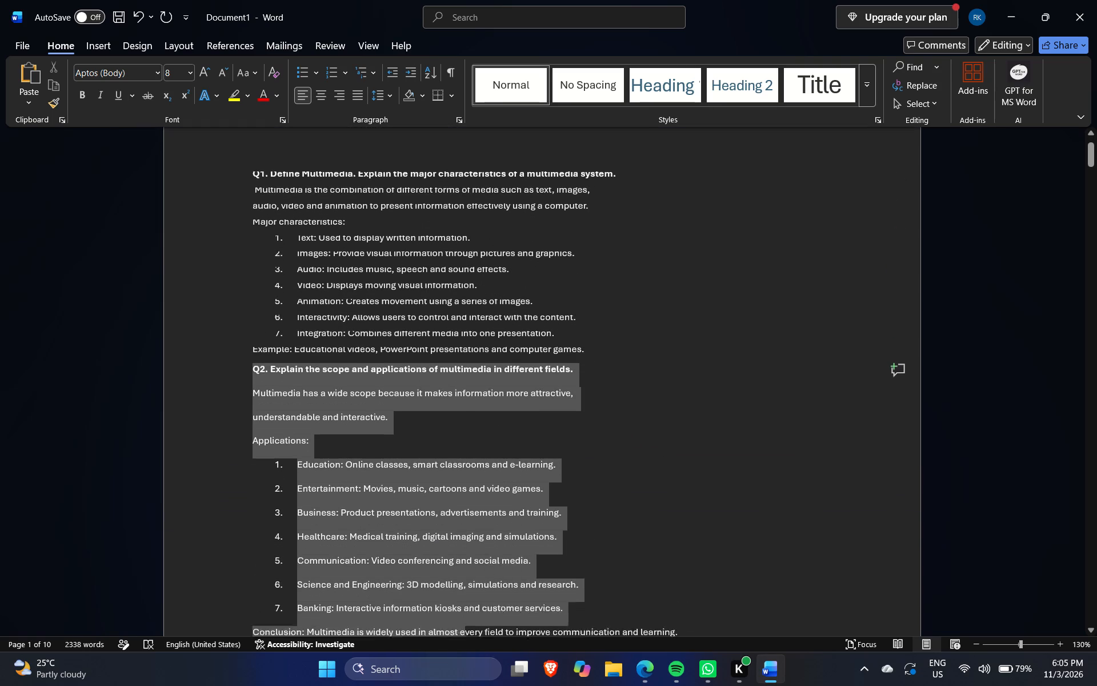
{"action": "left_click_drag", "start_coordinate": [463, 638], "coordinate": [621, 553]}
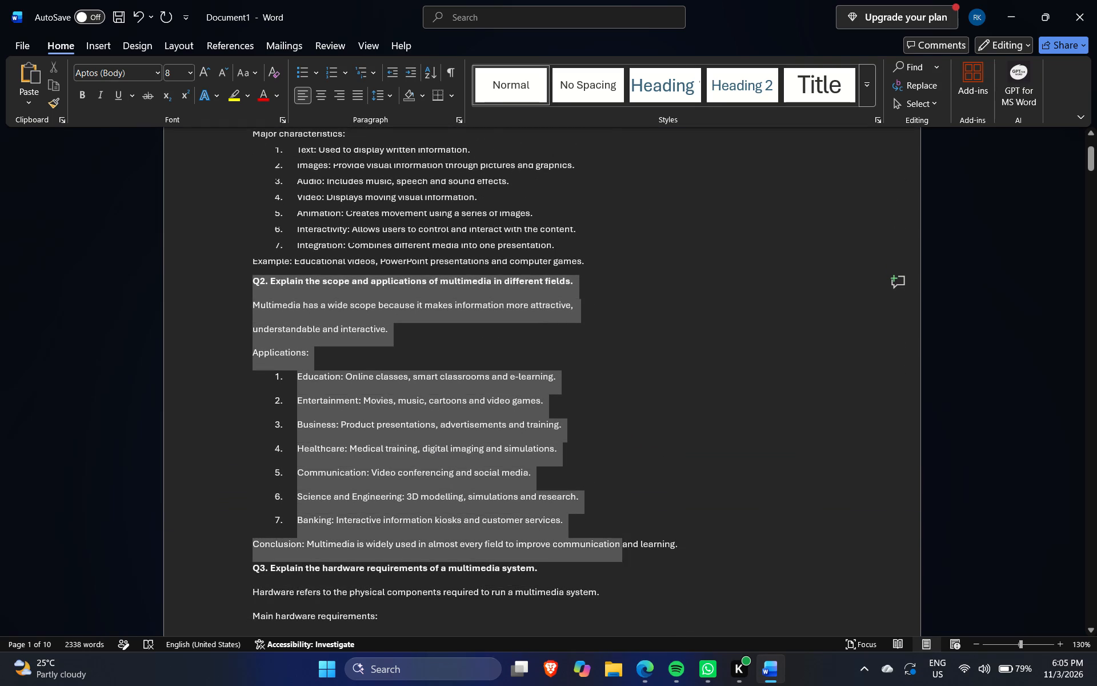
{"action": "left_click_drag", "start_coordinate": [621, 553], "coordinate": [699, 552]}
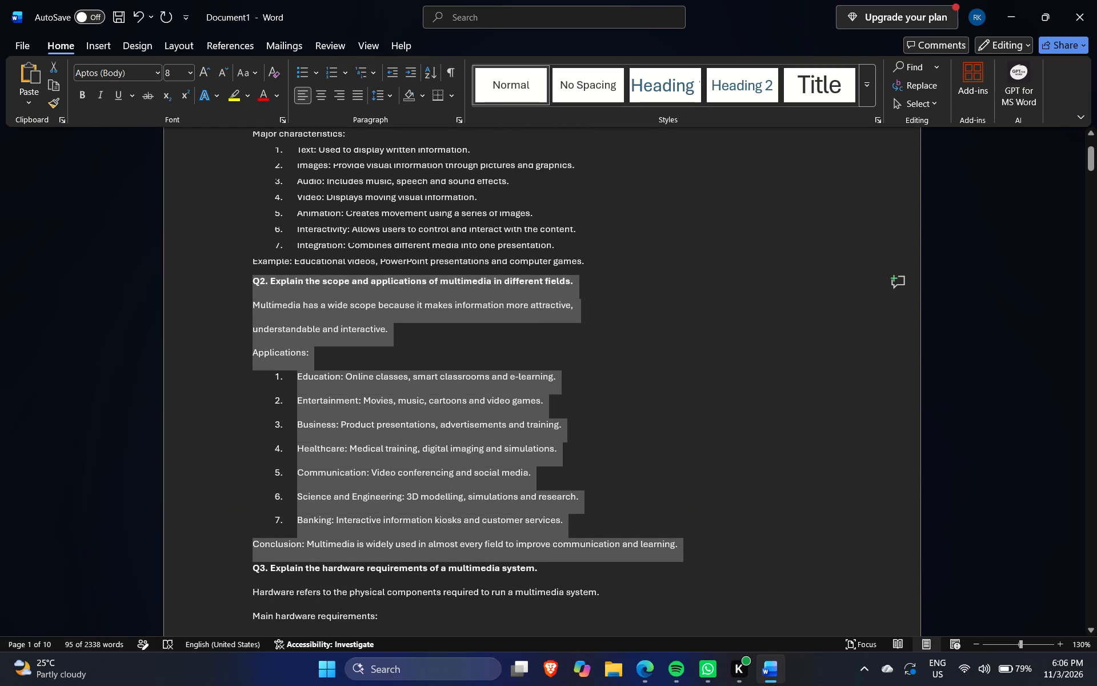
{"action": "left_click", "coordinate": [357, 93]}
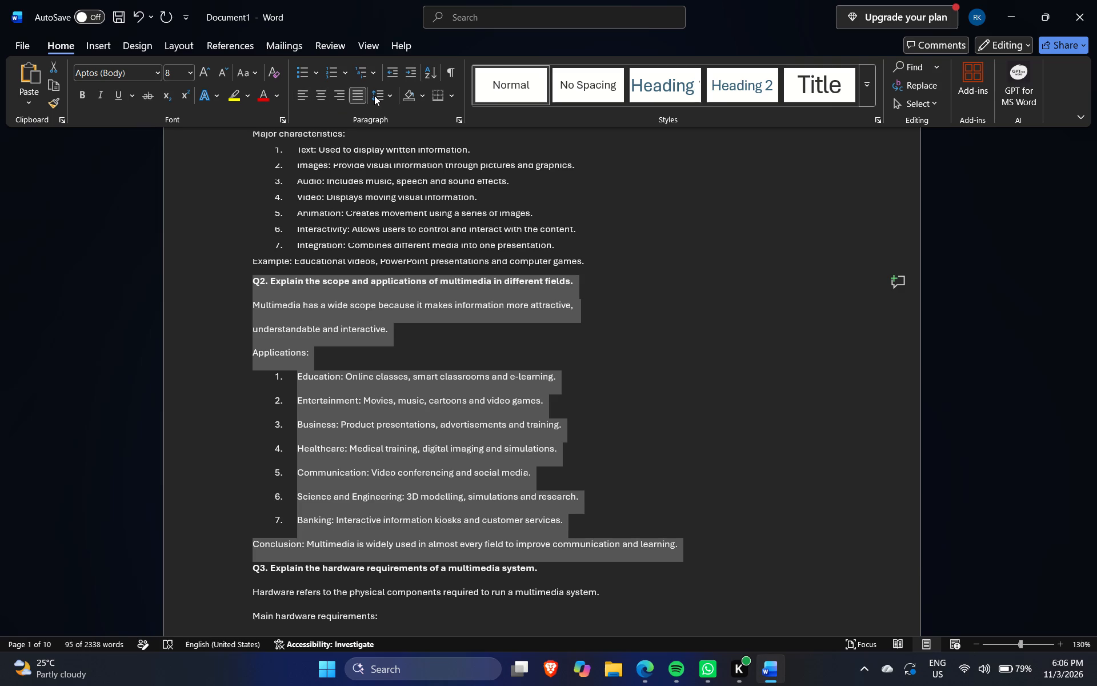
Set the line spacing of the selected Q2 block to a multiple of 0.5.
{"action": "left_click", "coordinate": [383, 95]}
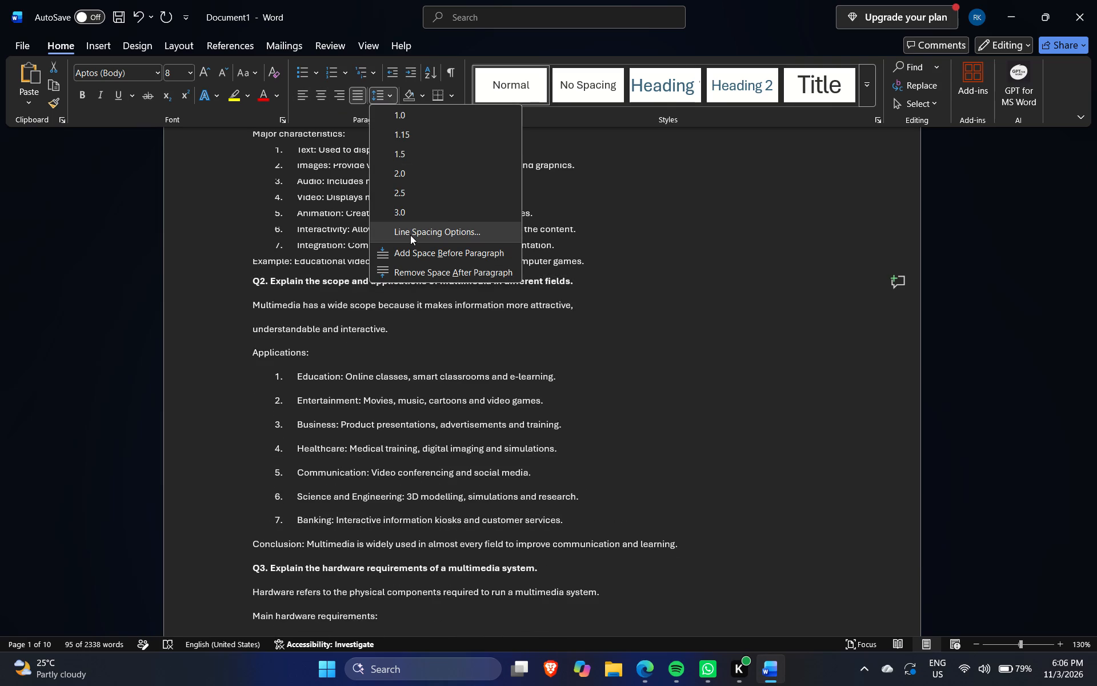
{"action": "left_click", "coordinate": [410, 235]}
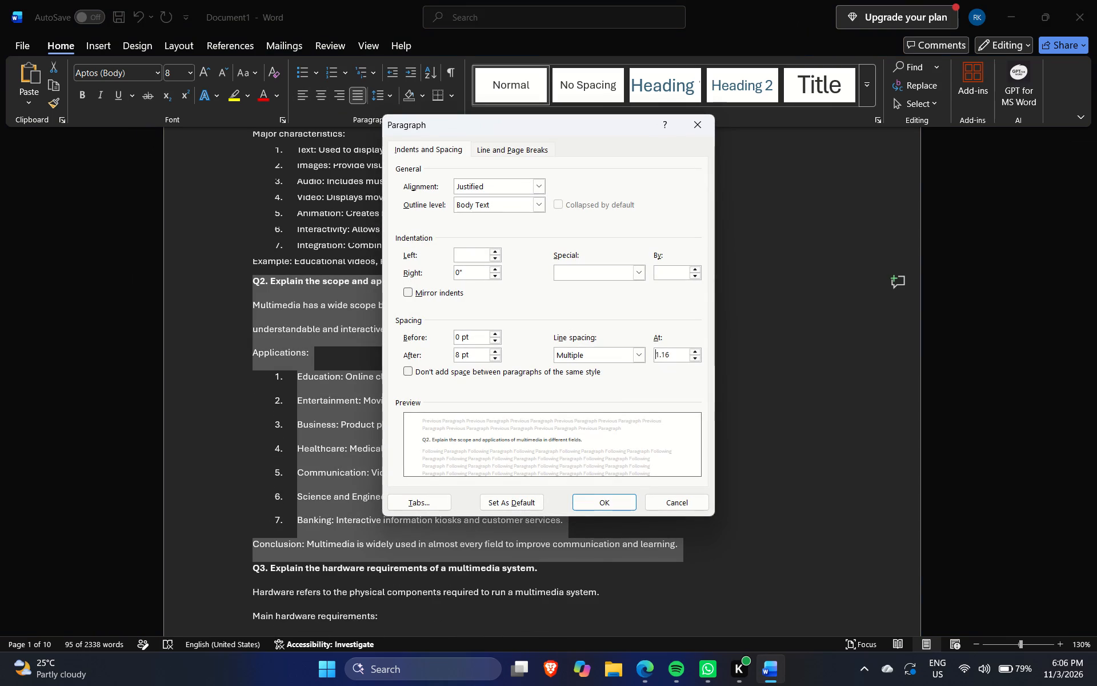
{"action": "left_click", "coordinate": [676, 355]}
{"action": "key", "text": "BackSpace"}
{"action": "key", "text": "BackSpace"}
{"action": "key", "text": "BackSpace"}
{"action": "key", "text": "BackSpace"}
{"action": "type", "text": "0.5"}
{"action": "key", "text": "Return"}
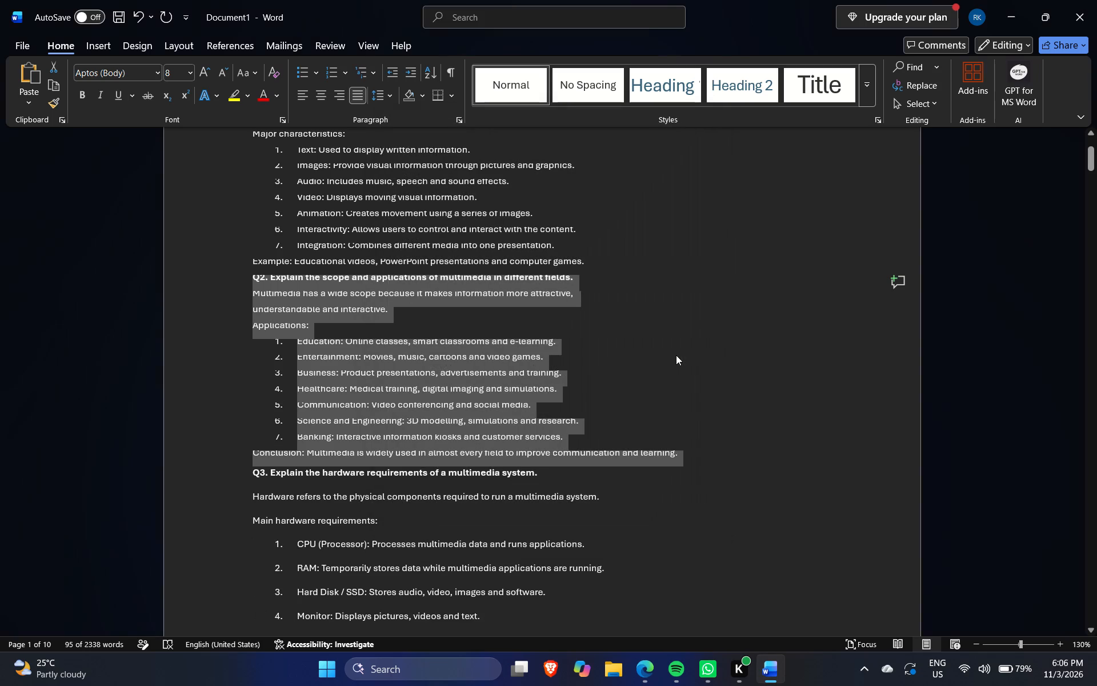
{"action": "left_click", "coordinate": [662, 365]}
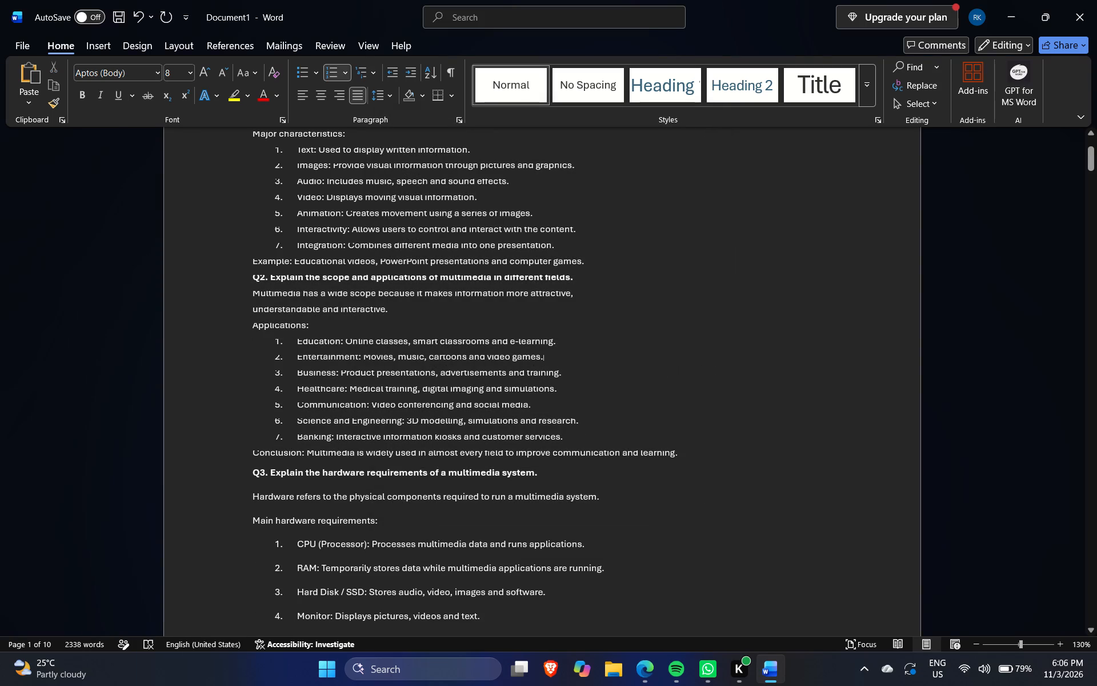
Break the Q2 conclusion after "improve" so the remaining words start a new line.
{"action": "left_click", "coordinate": [551, 454]}
{"action": "key", "text": "Return"}
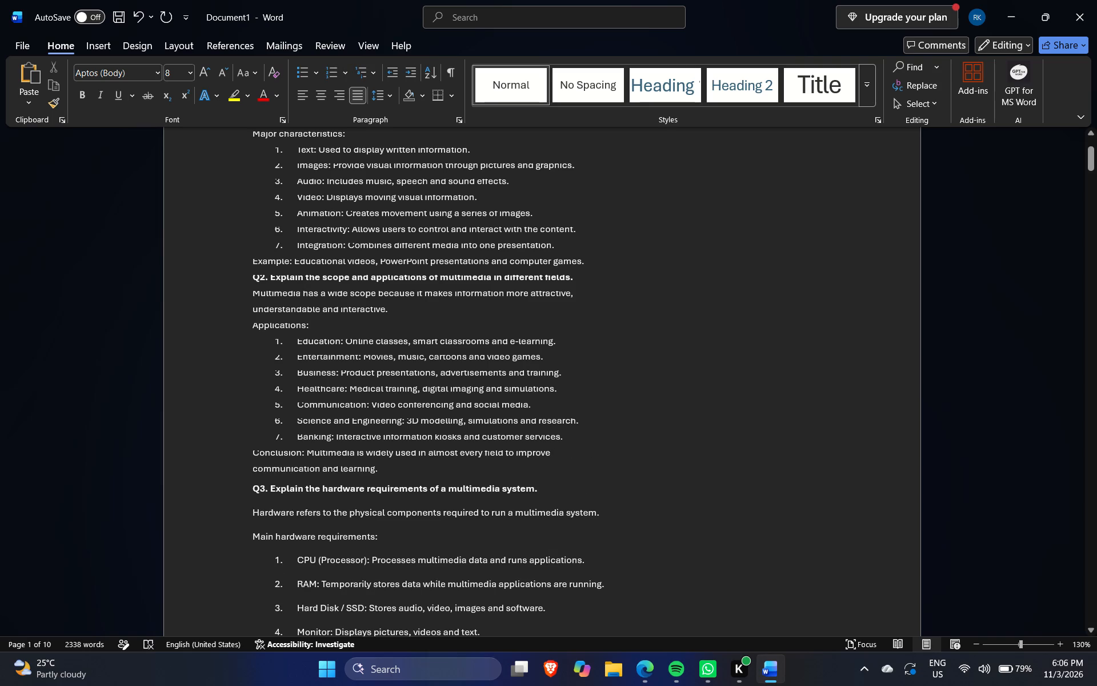
Set the line spacing of the whole Q3 block, from its heading through the Conclusion line, to a multiple of 0.5.
{"action": "scroll", "coordinate": [642, 431], "scroll_direction": "down", "scroll_amount": 1}
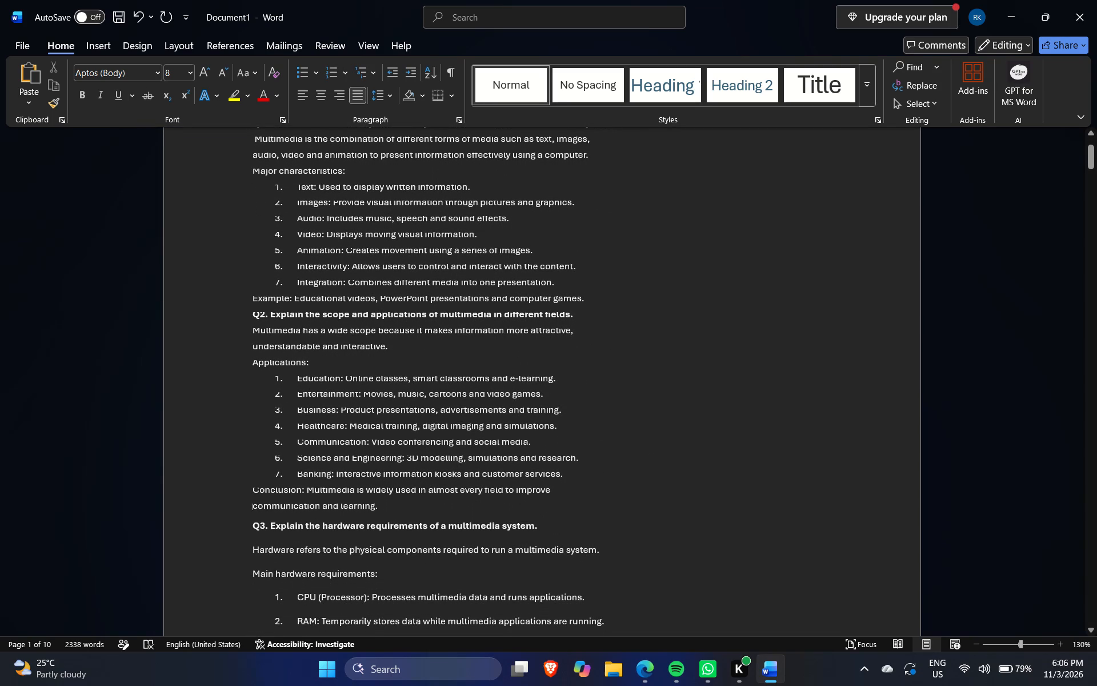
{"action": "scroll", "coordinate": [642, 431], "scroll_direction": "down", "scroll_amount": 1}
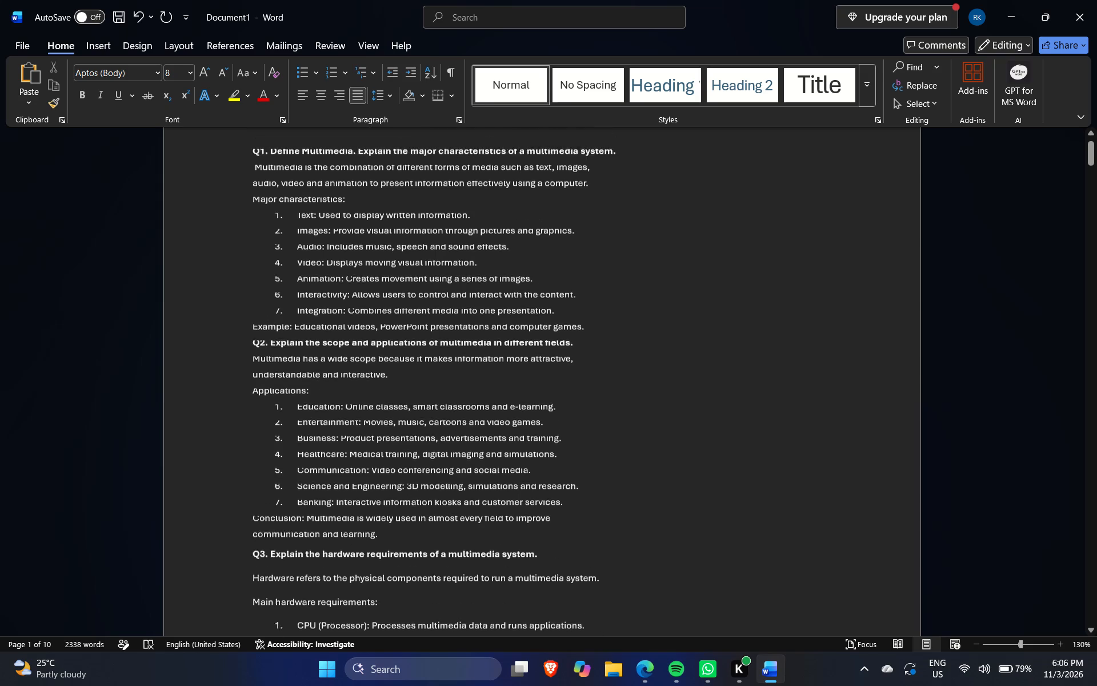
{"action": "scroll", "coordinate": [642, 431], "scroll_direction": "down", "scroll_amount": 2}
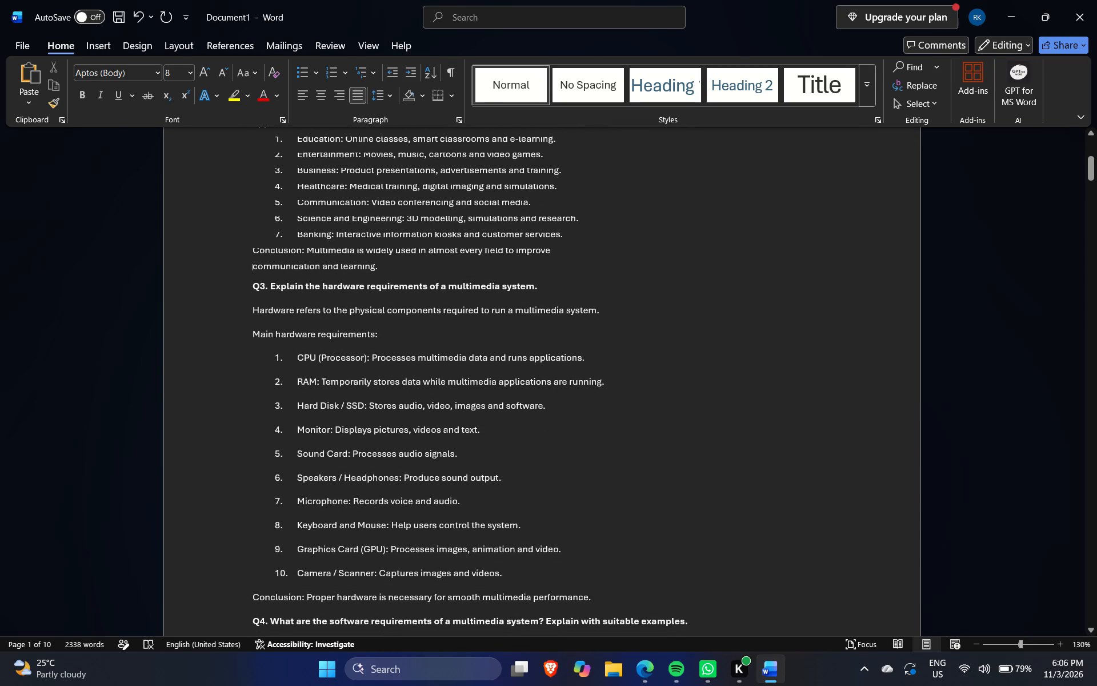
{"action": "left_click_drag", "start_coordinate": [247, 283], "coordinate": [315, 422]}
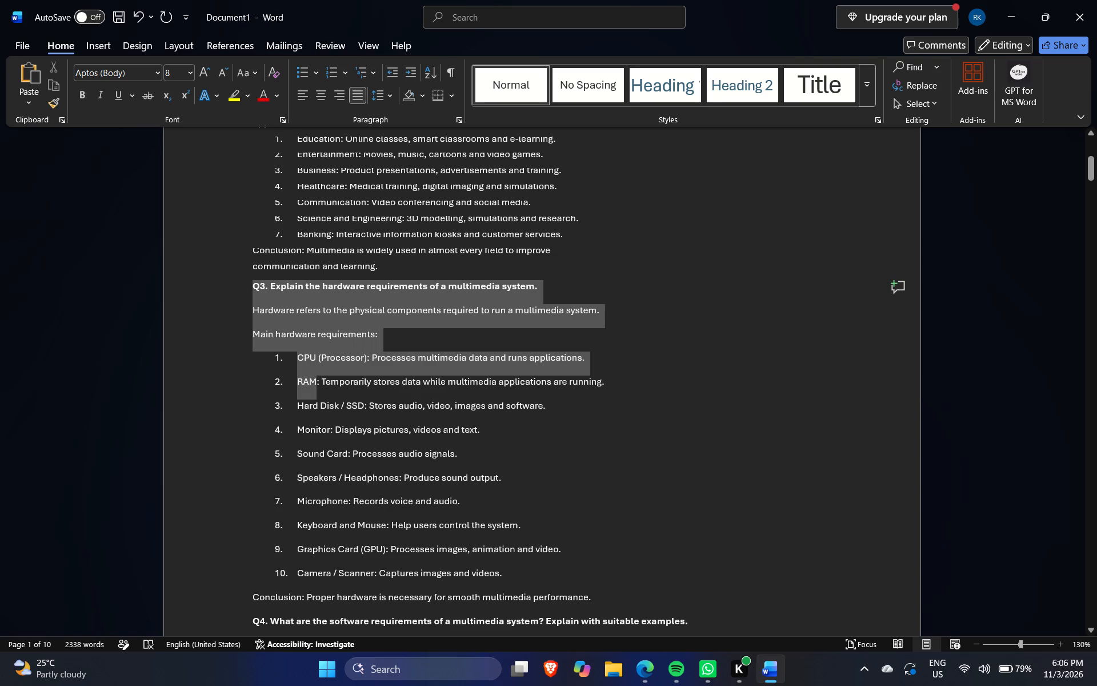
{"action": "left_click_drag", "start_coordinate": [315, 422], "coordinate": [539, 593]}
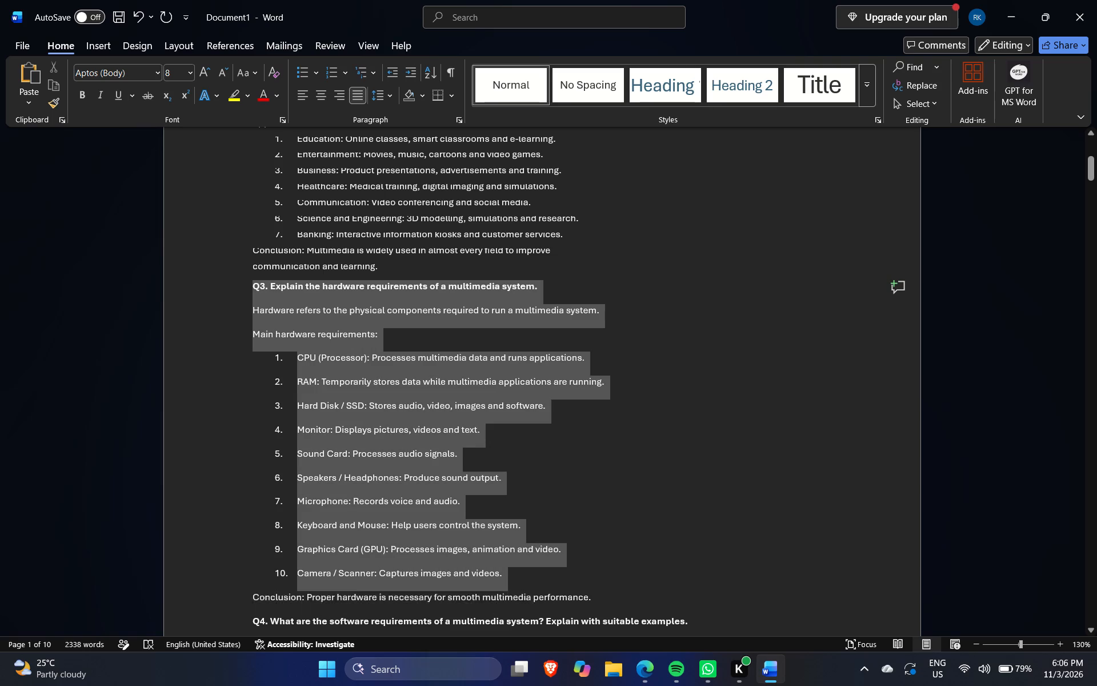
{"action": "left_click_drag", "start_coordinate": [539, 593], "coordinate": [600, 595]}
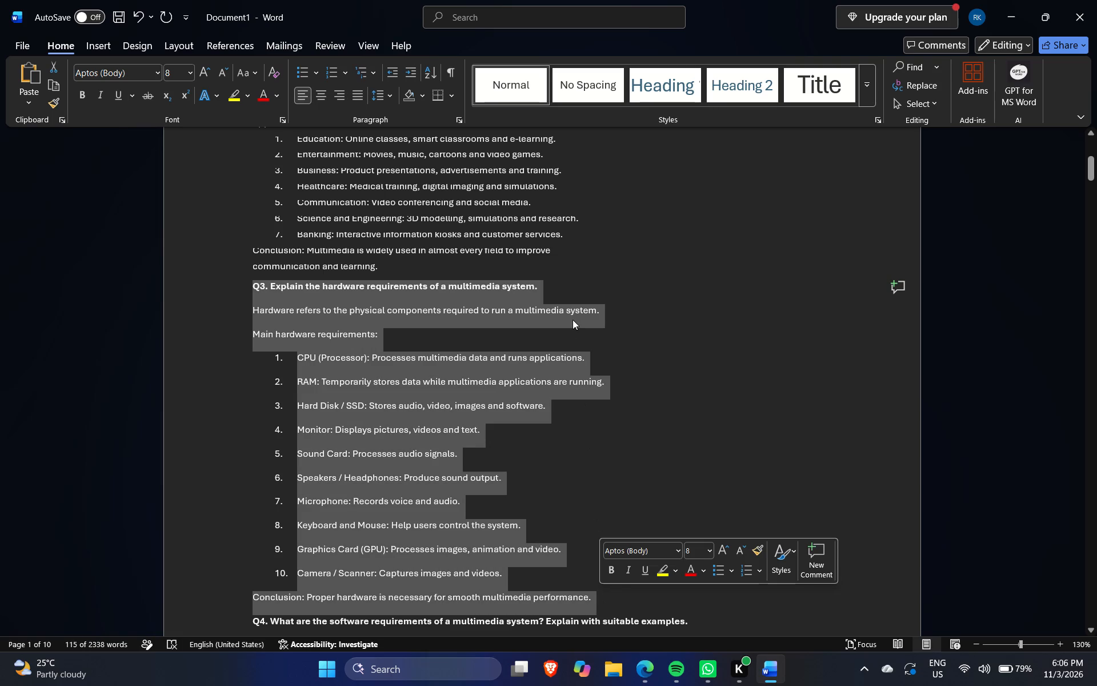
{"action": "left_click", "coordinate": [389, 93]}
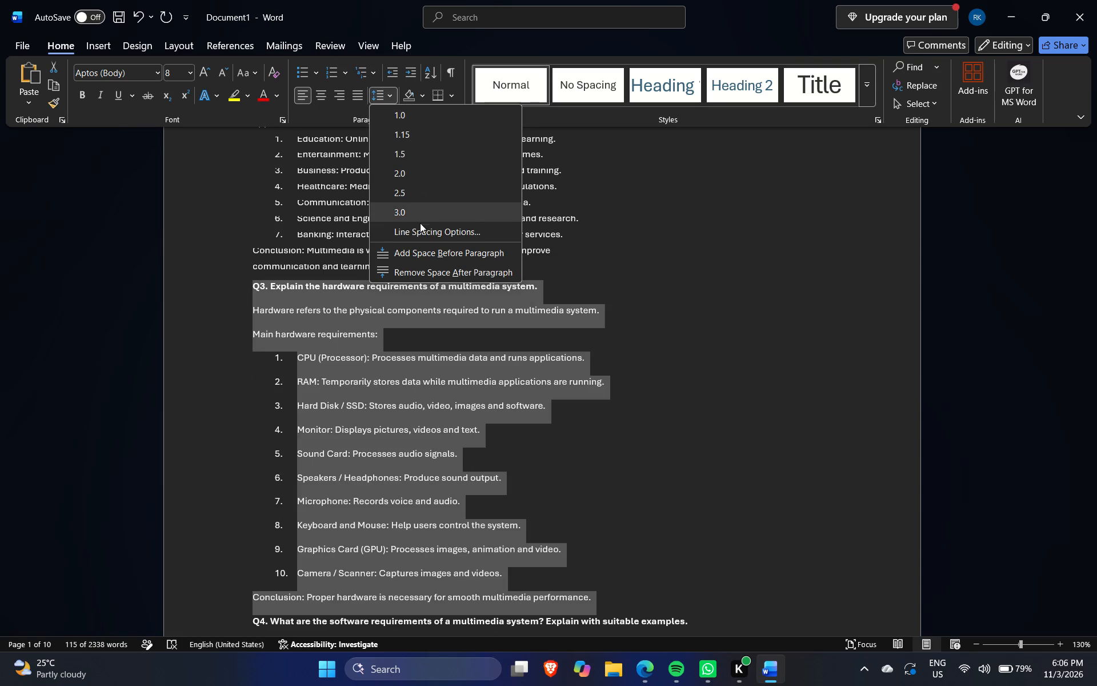
{"action": "left_click", "coordinate": [419, 228]}
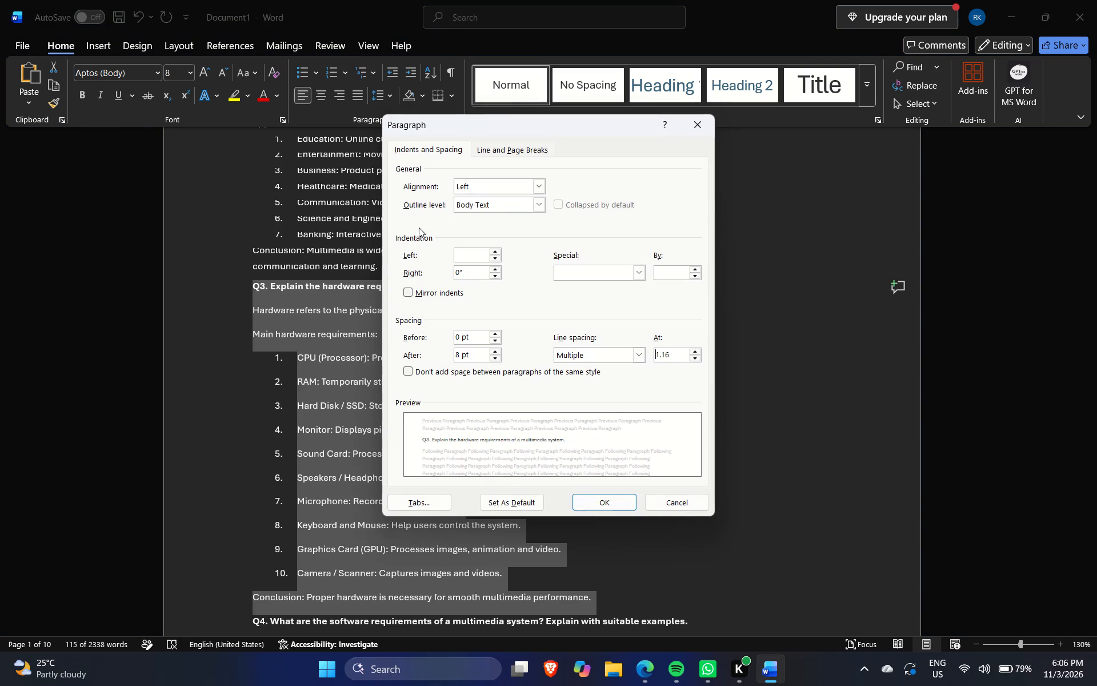
{"action": "left_click", "coordinate": [676, 350]}
{"action": "key", "text": "BackSpace"}
{"action": "key", "text": "BackSpace"}
{"action": "key", "text": "BackSpace"}
{"action": "key", "text": "BackSpace"}
{"action": "type", "text": "0.5"}
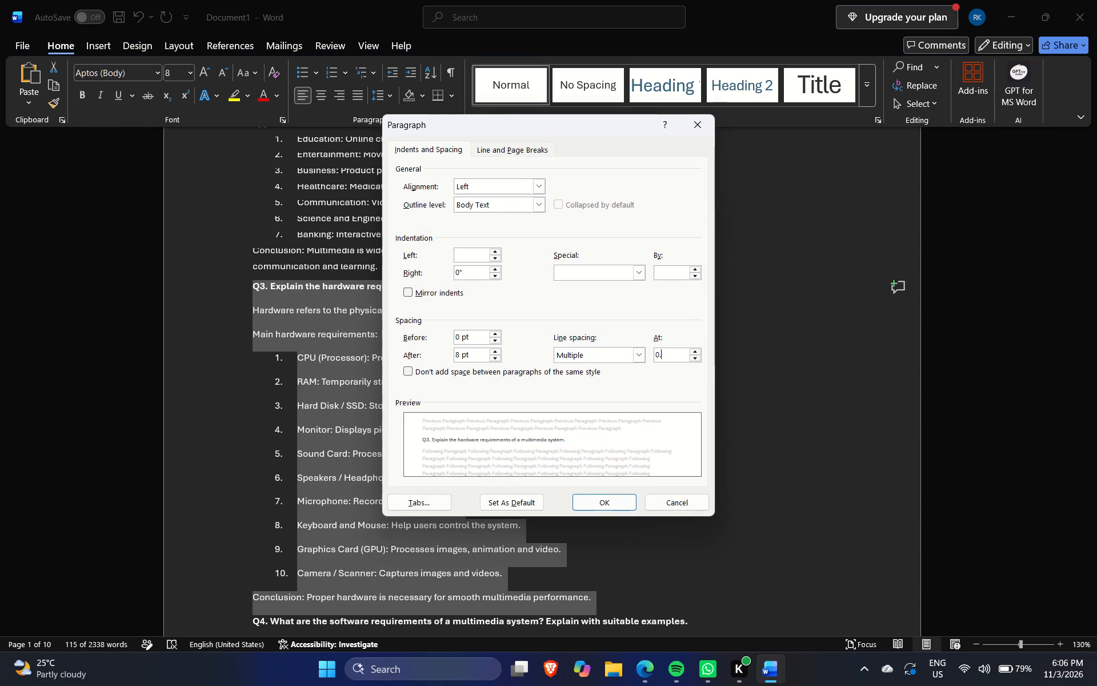
{"action": "key", "text": "Return"}
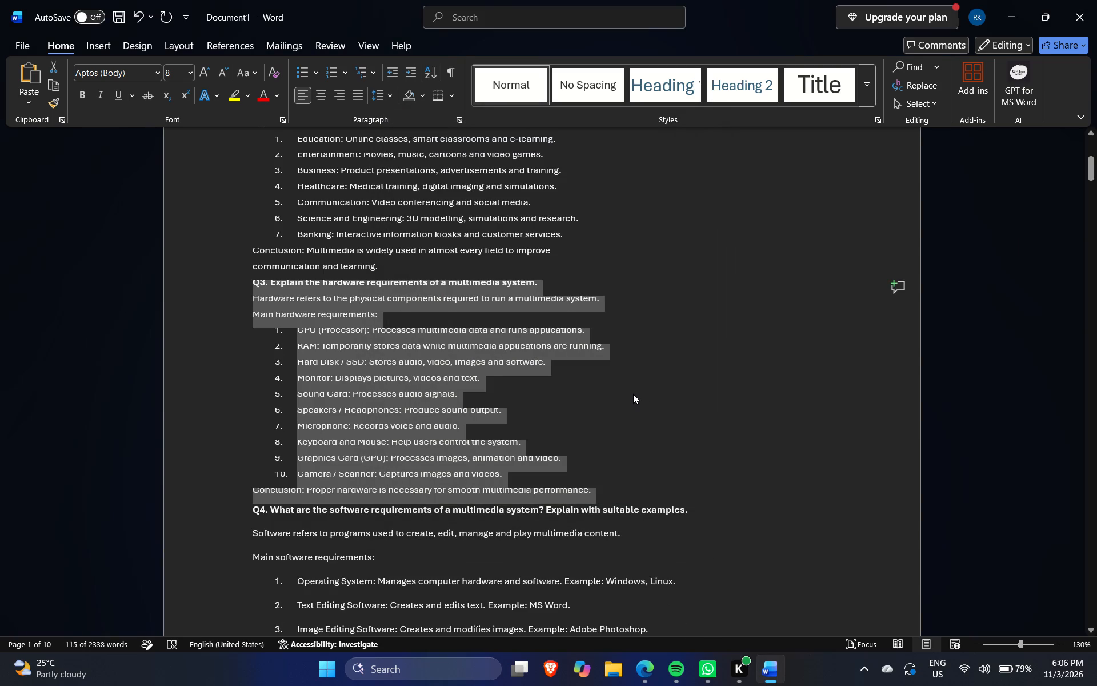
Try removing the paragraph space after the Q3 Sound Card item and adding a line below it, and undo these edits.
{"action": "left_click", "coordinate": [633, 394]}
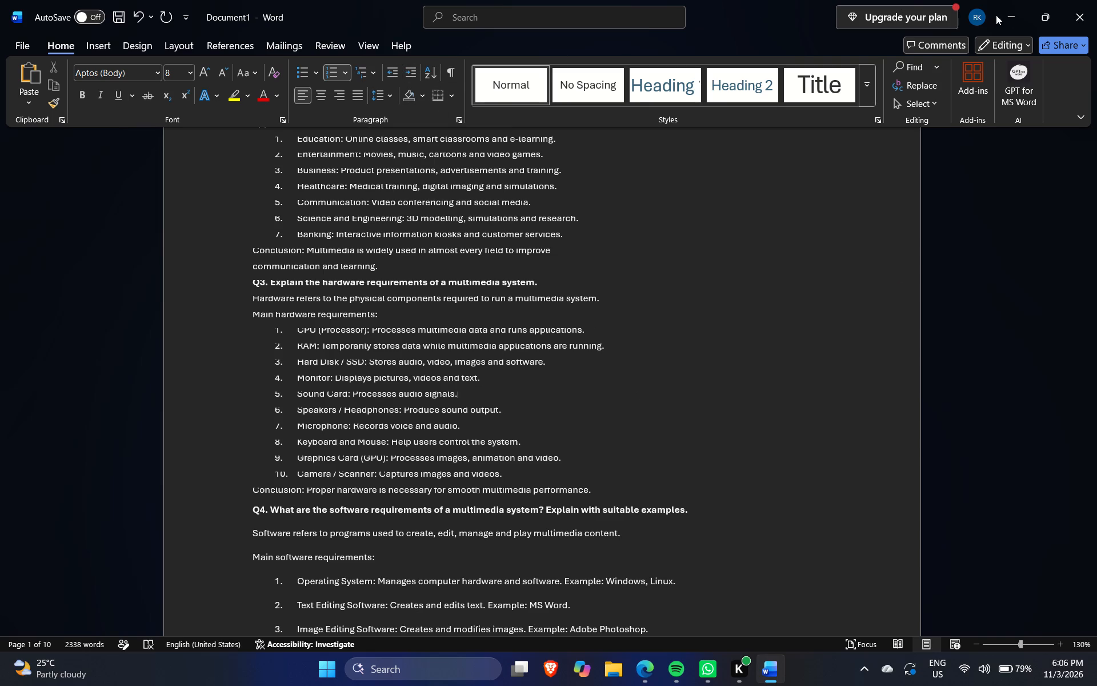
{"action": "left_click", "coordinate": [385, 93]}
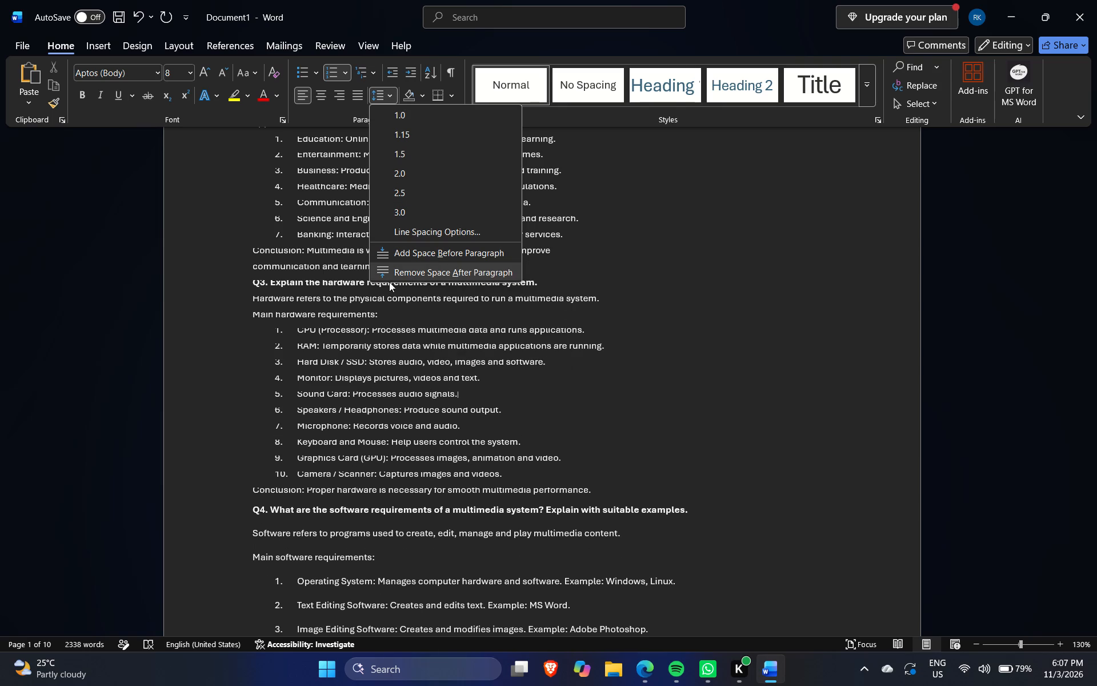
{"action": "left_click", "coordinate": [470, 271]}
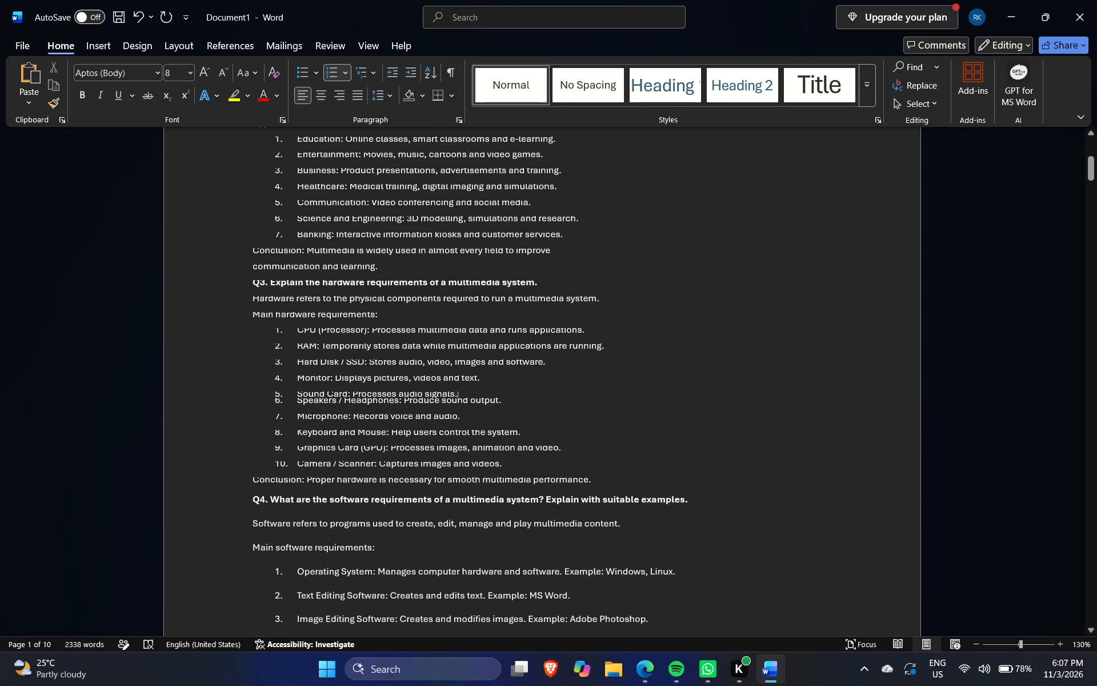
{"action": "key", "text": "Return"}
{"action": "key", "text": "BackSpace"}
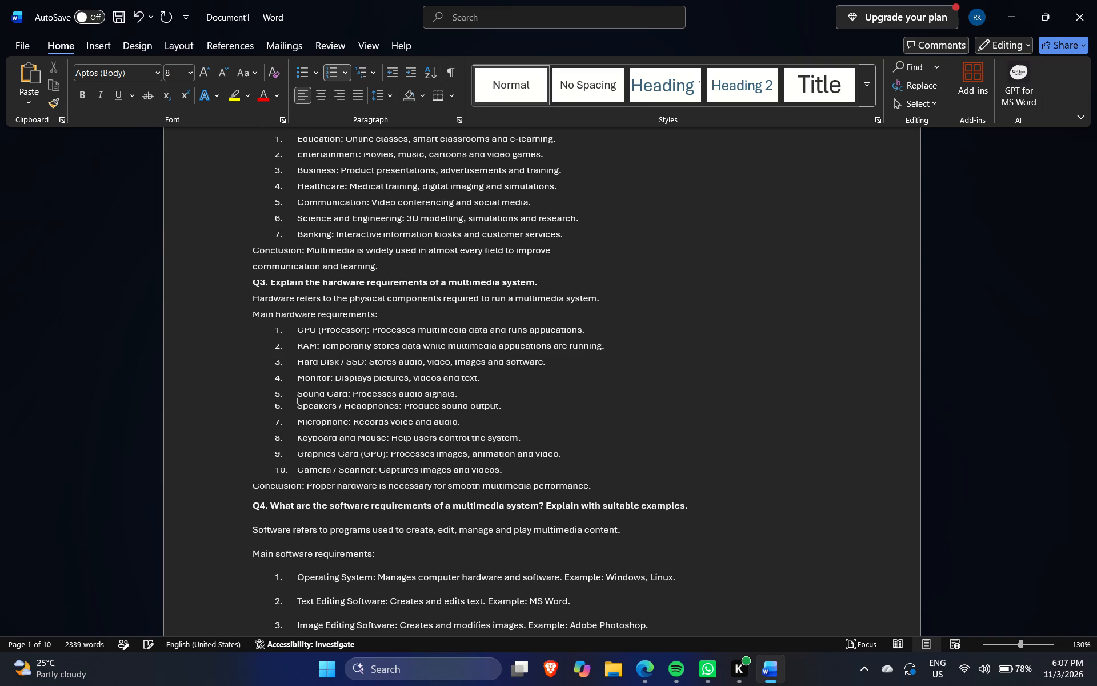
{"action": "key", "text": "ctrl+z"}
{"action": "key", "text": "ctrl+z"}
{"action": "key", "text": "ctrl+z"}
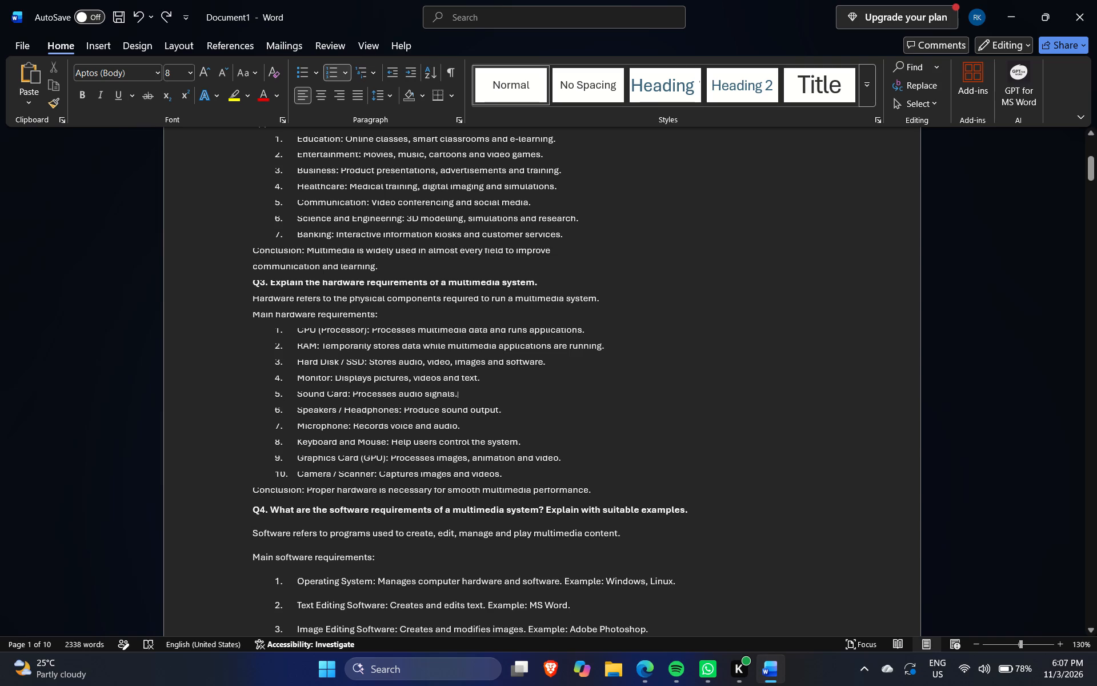
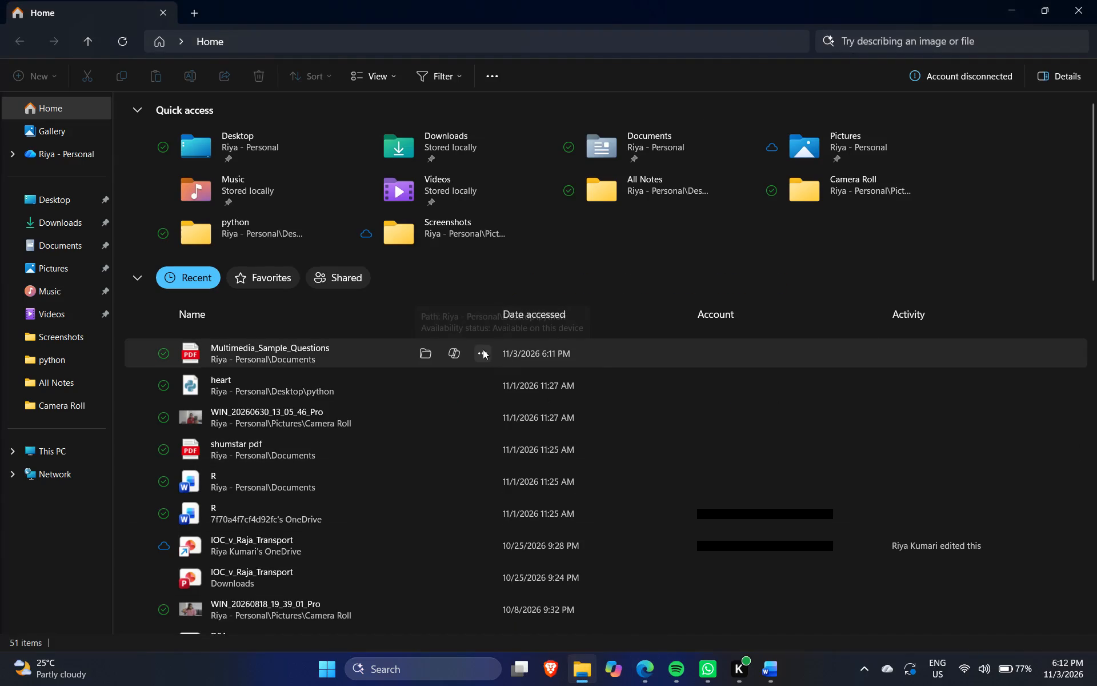
{"action": "left_click", "coordinate": [483, 349]}
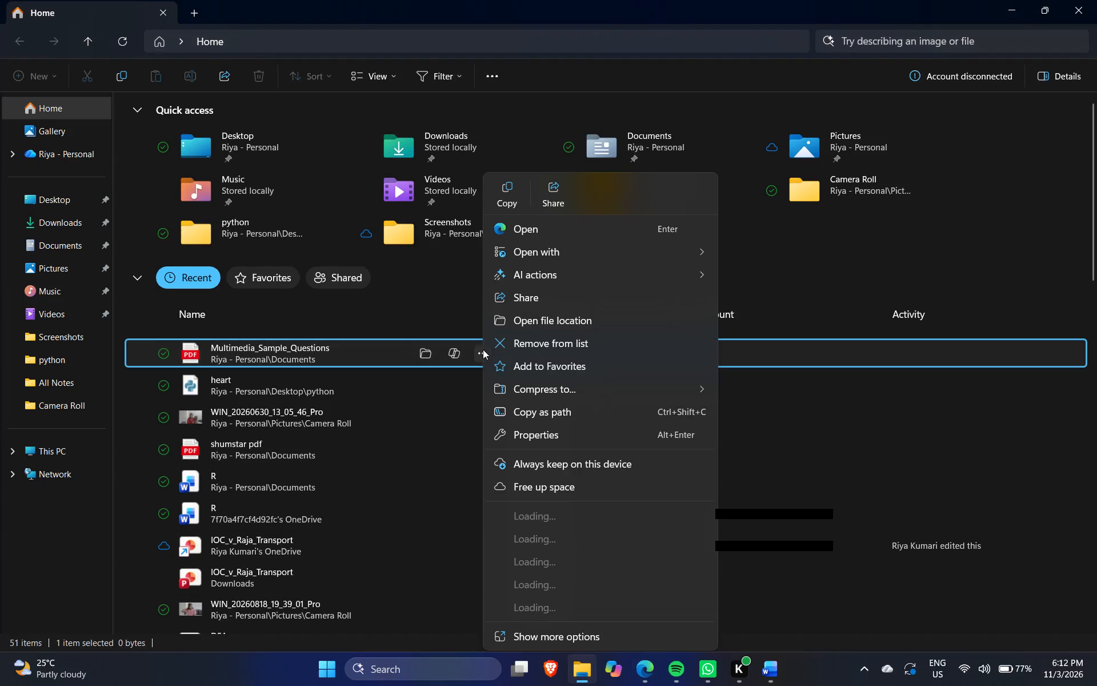
{"action": "left_click", "coordinate": [582, 340]}
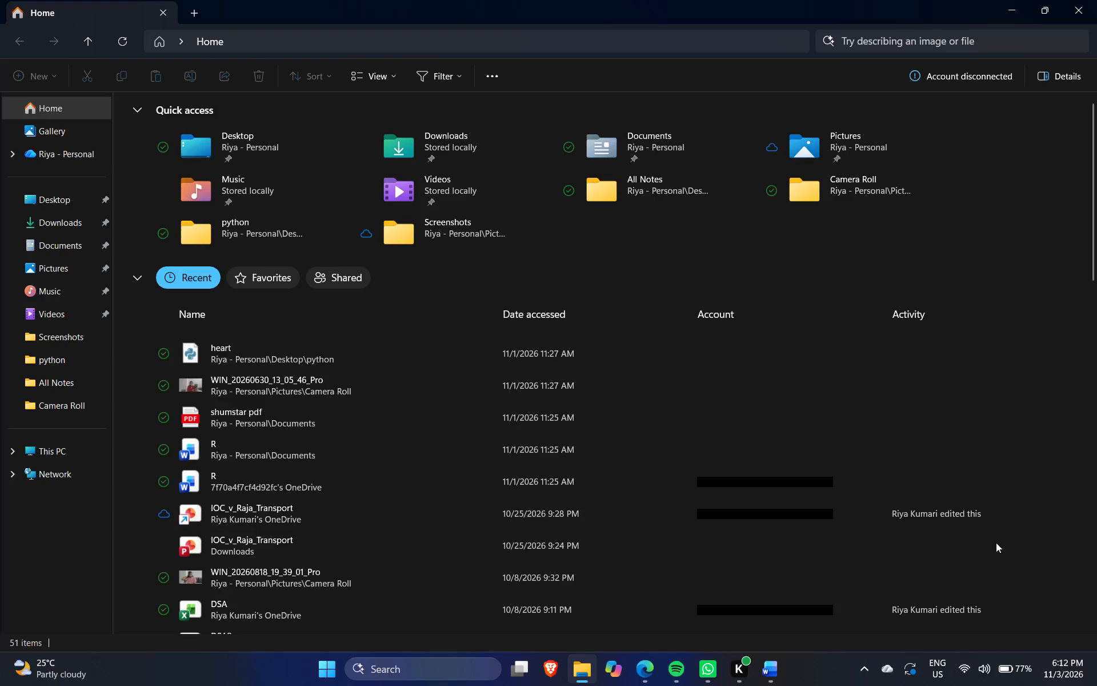
Switch to the Word document and set the line spacing of the whole Q4 question and answer to a multiple of 0.5.
{"action": "left_click", "coordinate": [764, 673]}
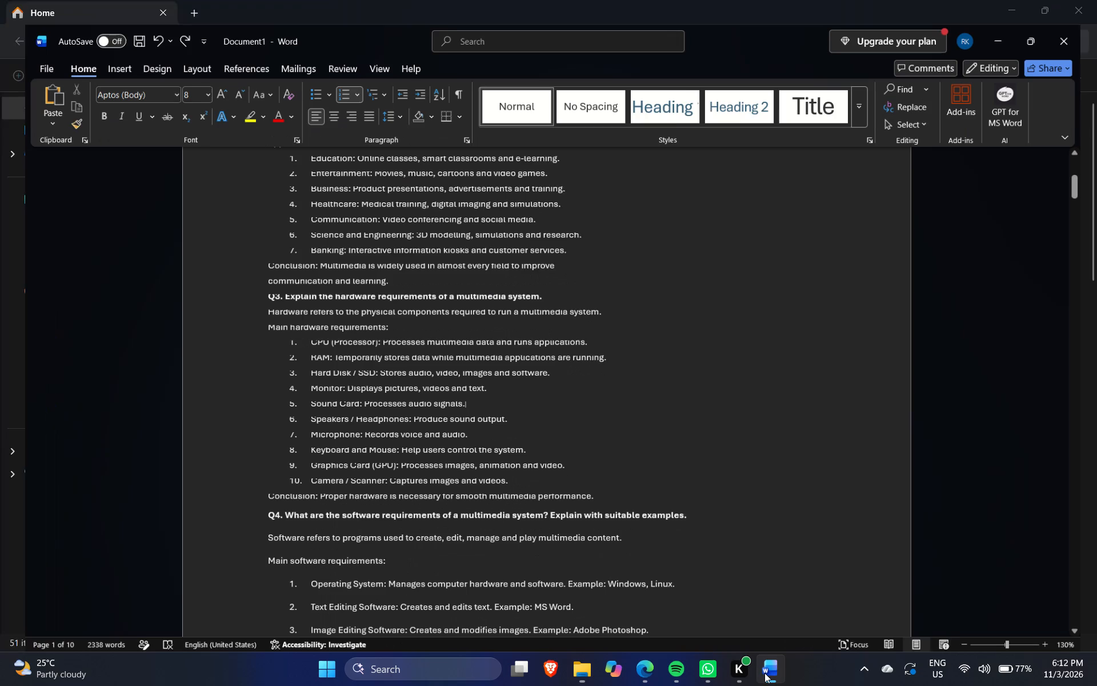
{"action": "scroll", "coordinate": [686, 340], "scroll_direction": "down", "scroll_amount": 1}
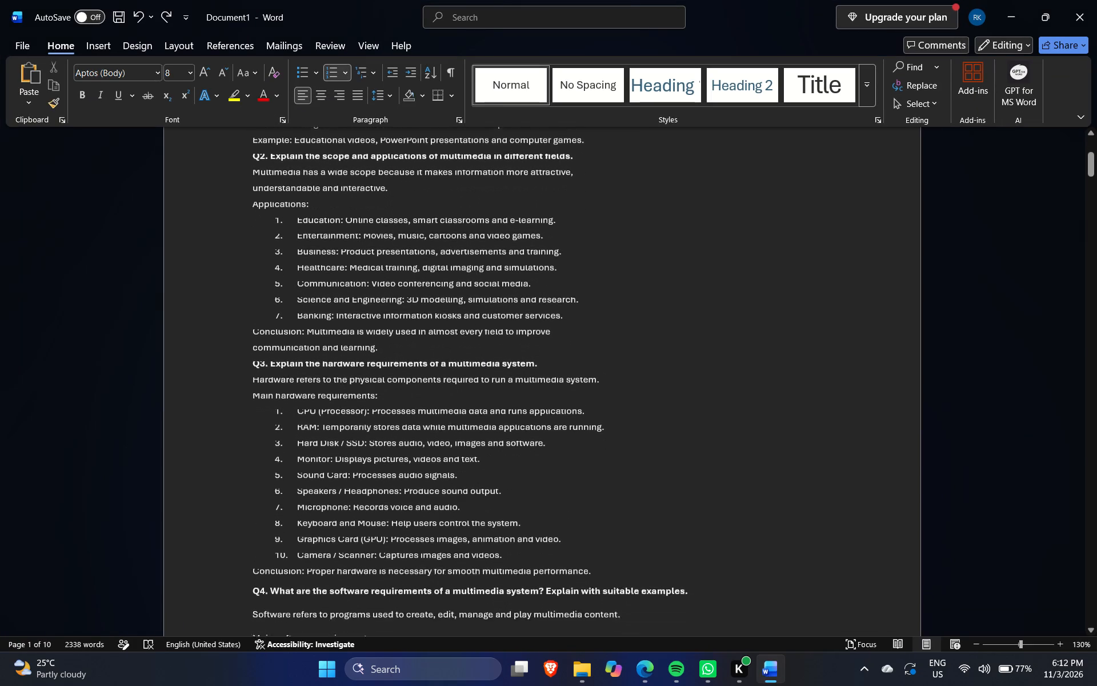
{"action": "scroll", "coordinate": [686, 340], "scroll_direction": "down", "scroll_amount": 1}
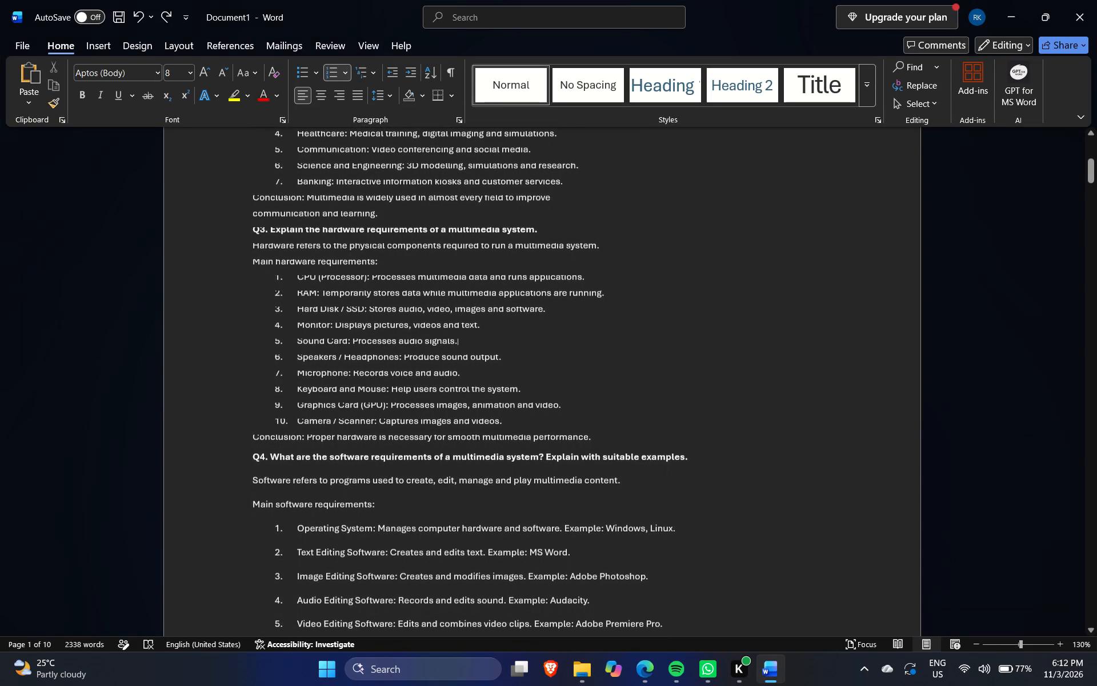
{"action": "scroll", "coordinate": [686, 340], "scroll_direction": "down", "scroll_amount": 3}
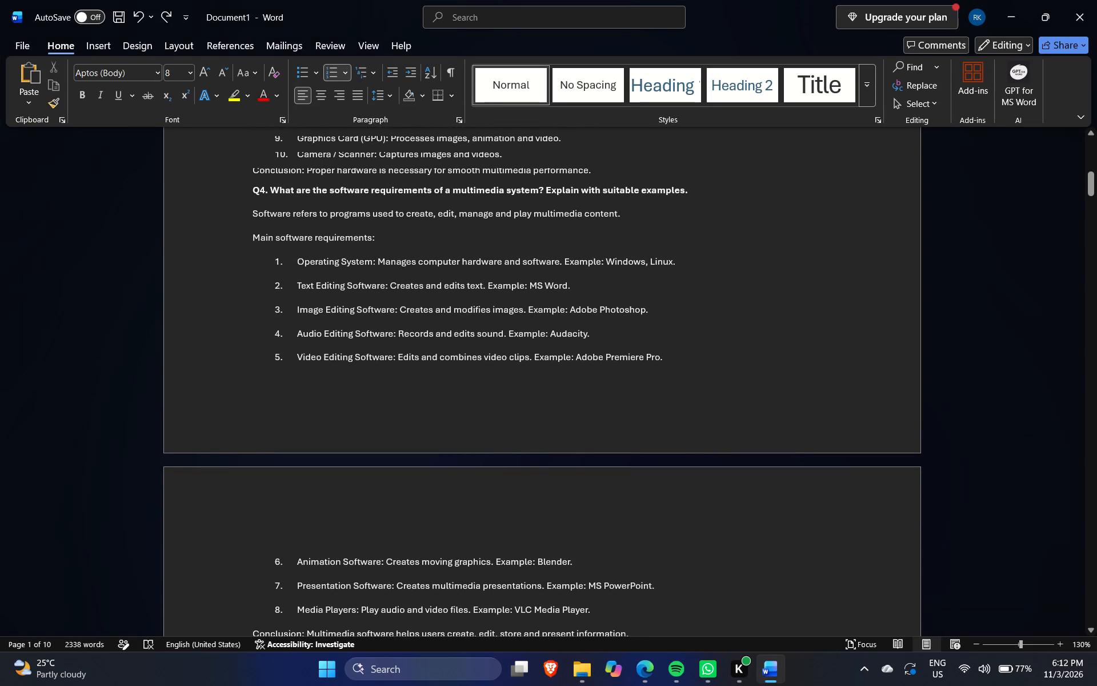
{"action": "left_click_drag", "start_coordinate": [250, 190], "coordinate": [485, 651]}
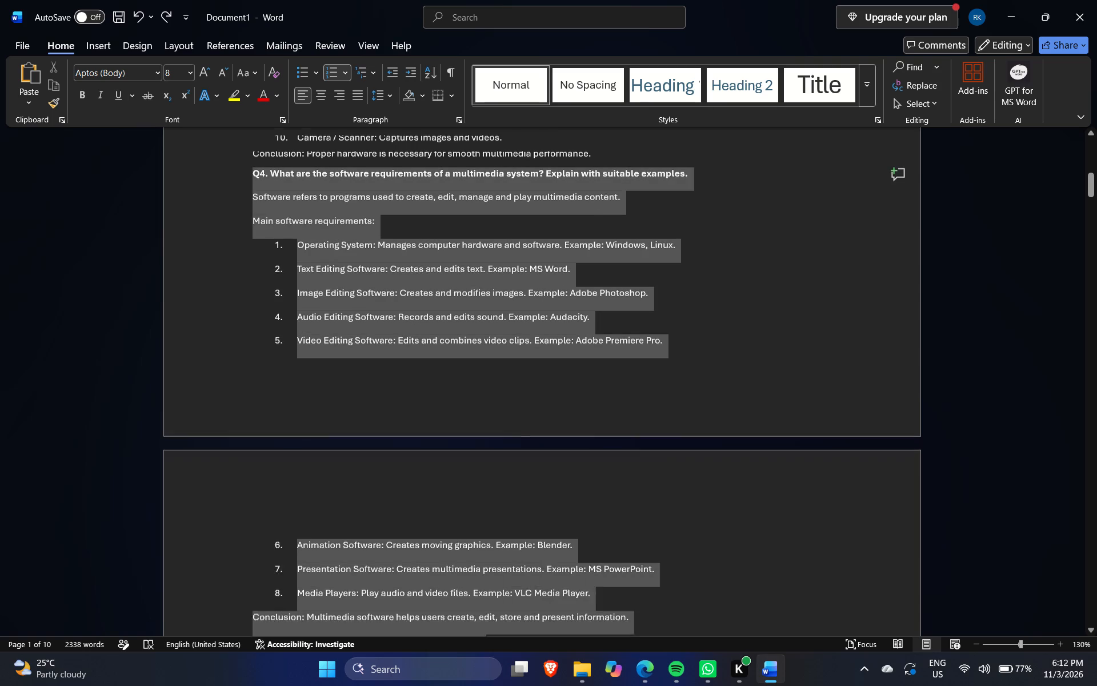
{"action": "left_click_drag", "start_coordinate": [485, 651], "coordinate": [603, 359]}
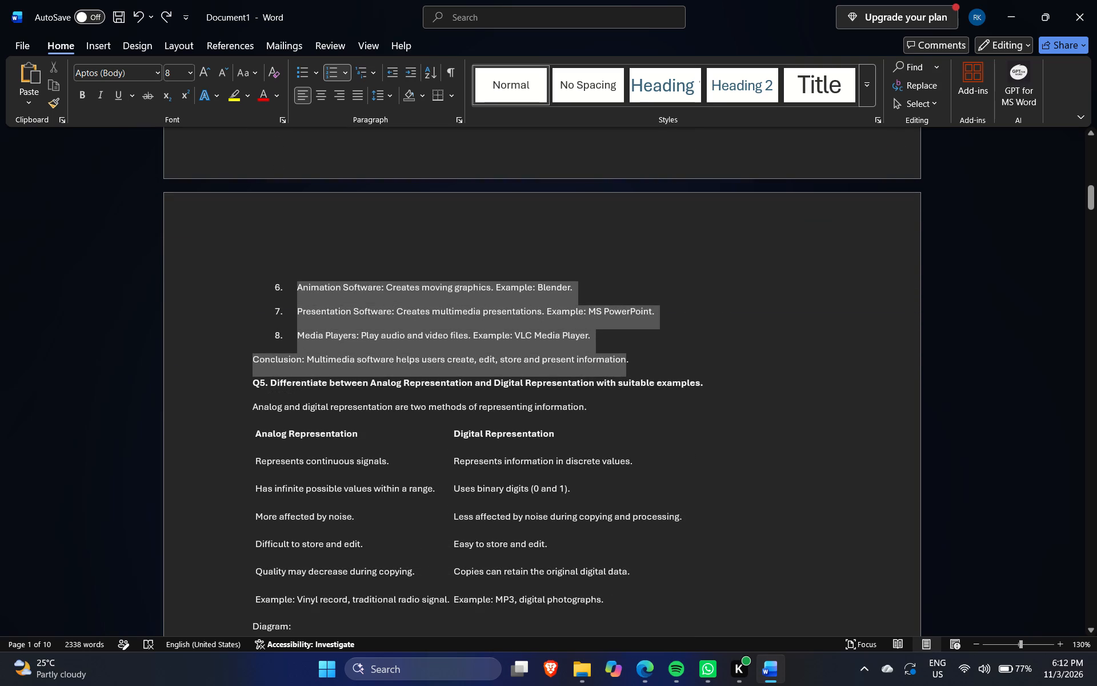
{"action": "left_click_drag", "start_coordinate": [603, 359], "coordinate": [639, 366]}
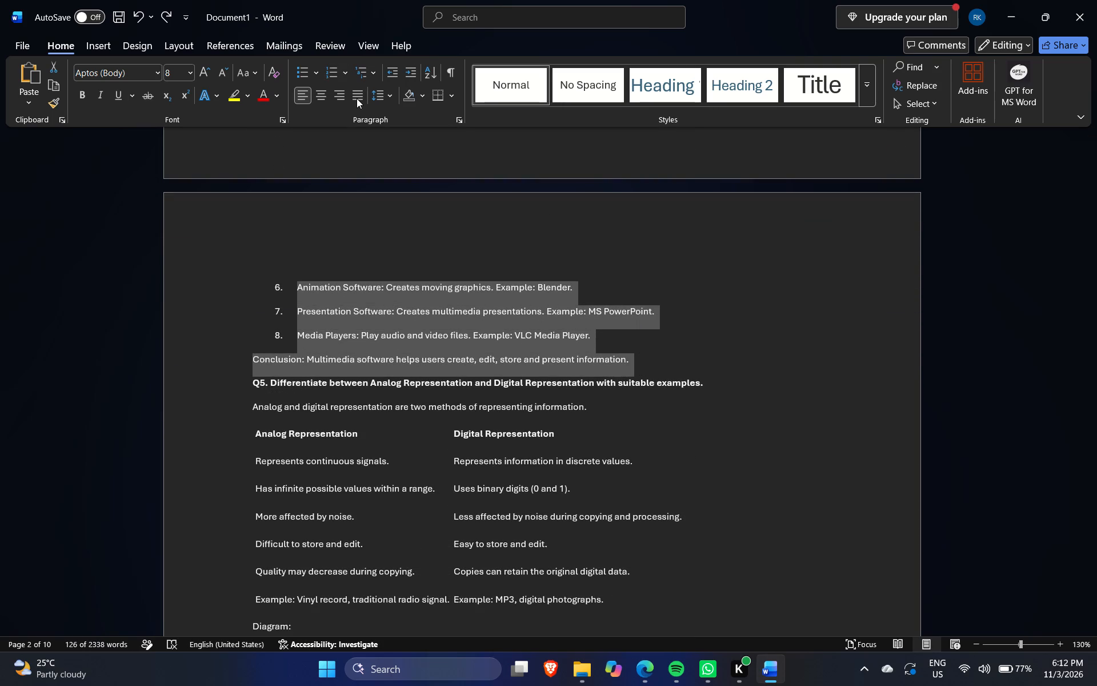
{"action": "left_click", "coordinate": [377, 94]}
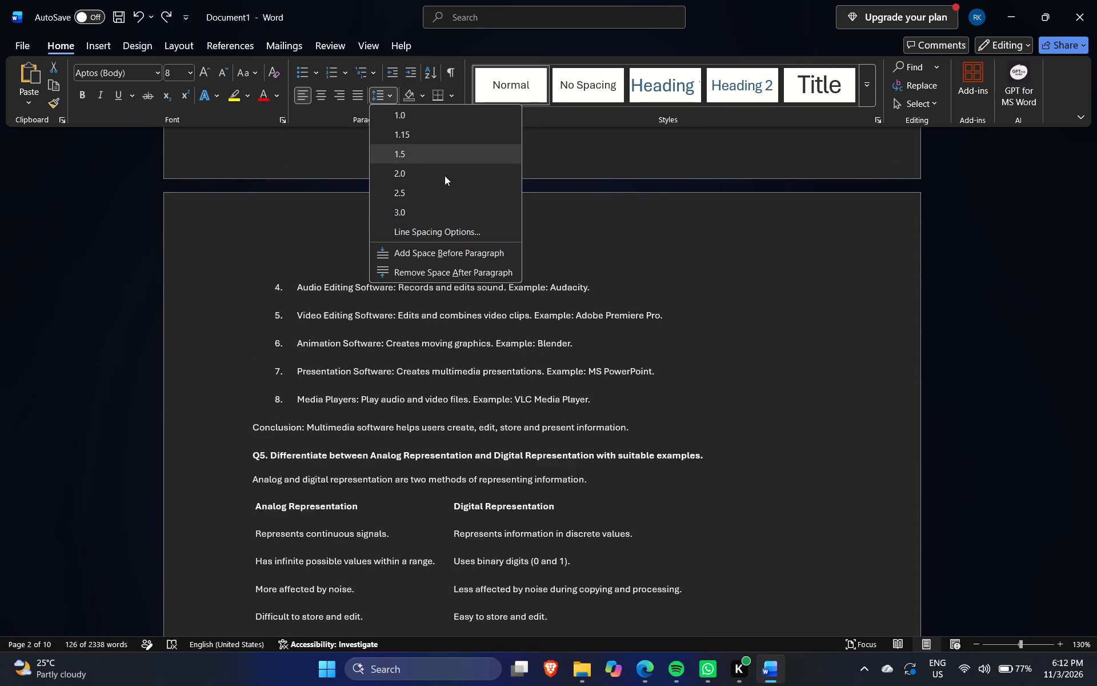
{"action": "left_click", "coordinate": [433, 232]}
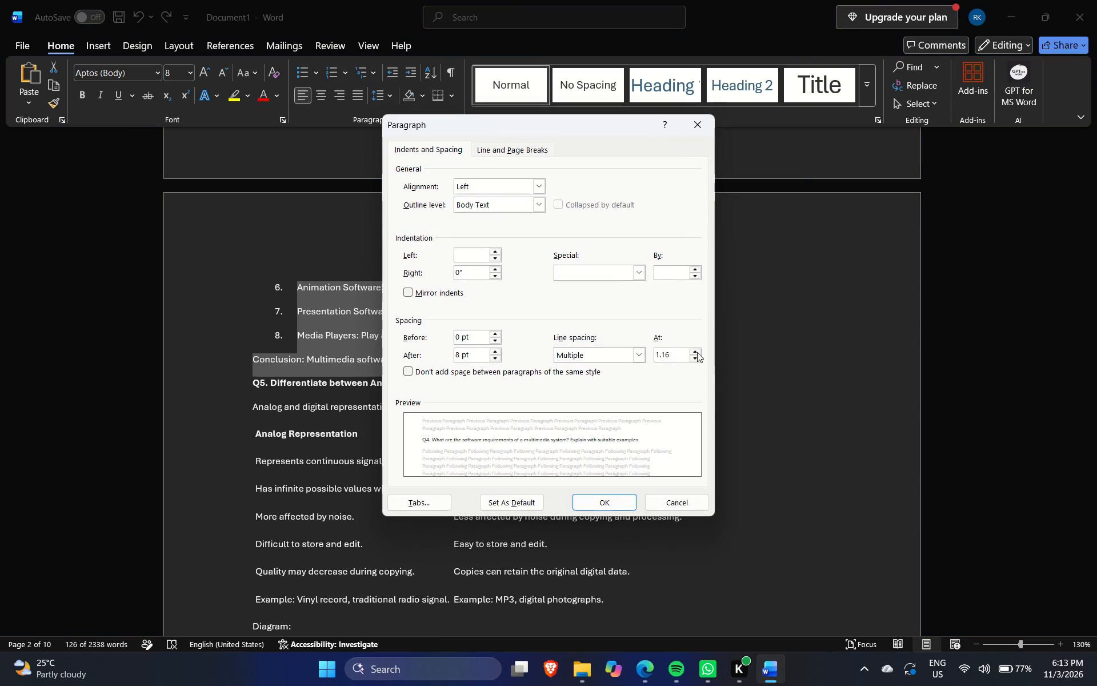
{"action": "left_click", "coordinate": [681, 350]}
{"action": "key", "text": "BackSpace"}
{"action": "key", "text": "BackSpace"}
{"action": "key", "text": "BackSpace"}
{"action": "key", "text": "BackSpace"}
{"action": "type", "text": "05"}
{"action": "key", "text": "BackSpace"}
{"action": "type", "text": ".5"}
{"action": "key", "text": "Return"}
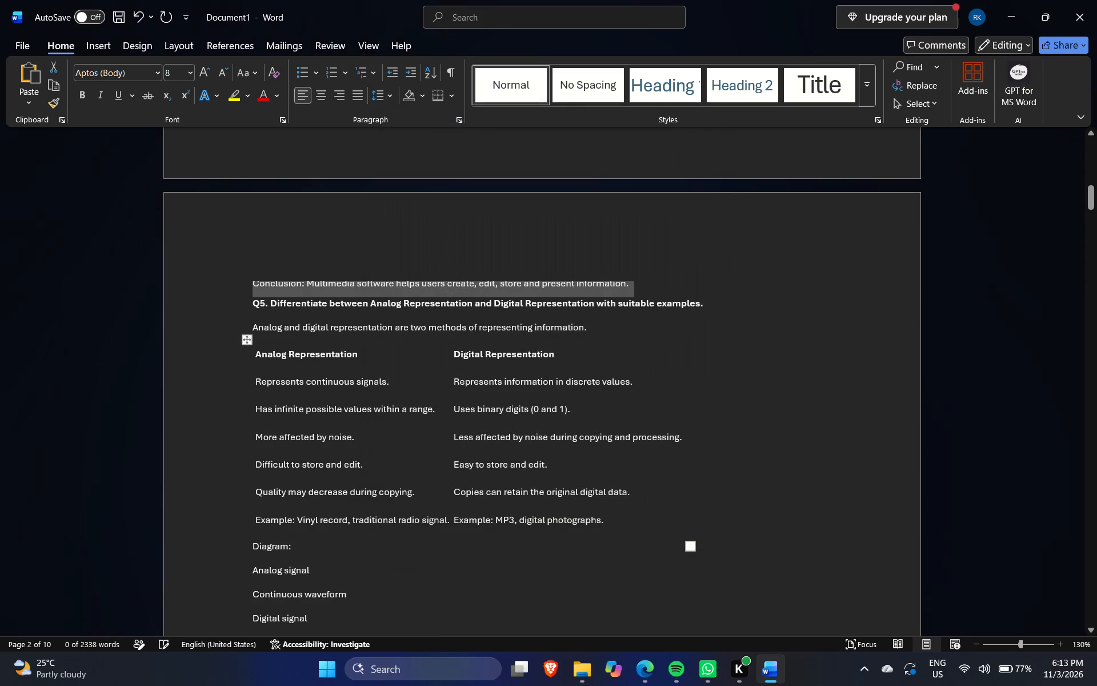
{"action": "scroll", "coordinate": [722, 242], "scroll_direction": "up", "scroll_amount": 1}
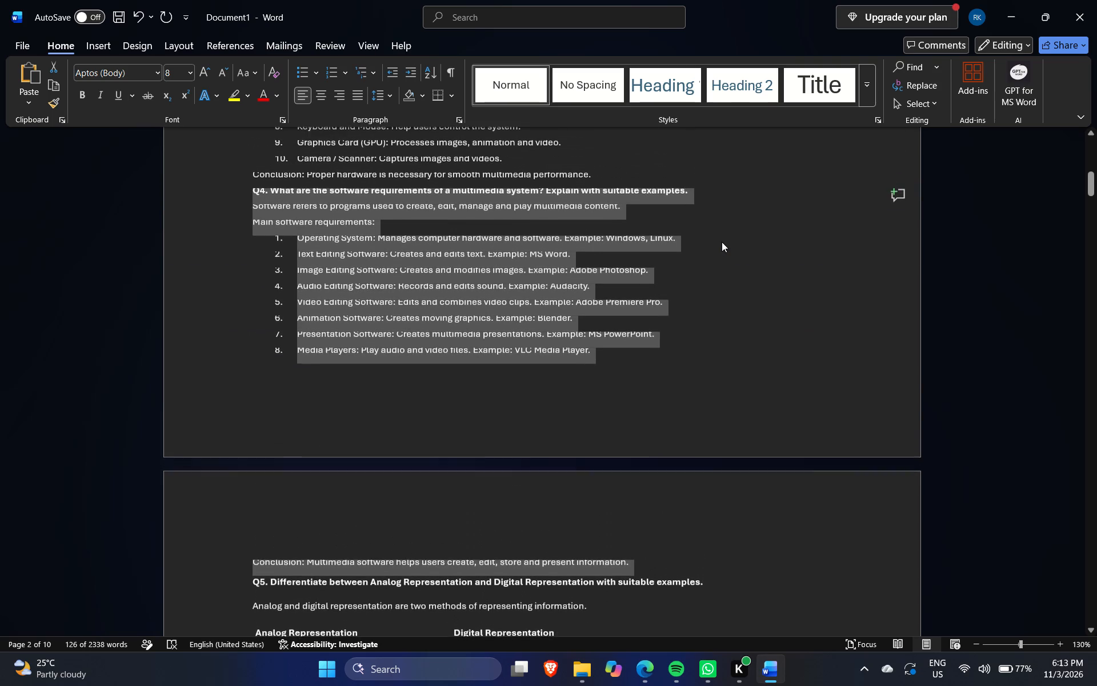
{"action": "scroll", "coordinate": [722, 242], "scroll_direction": "up", "scroll_amount": 1}
{"action": "left_click", "coordinate": [760, 334]}
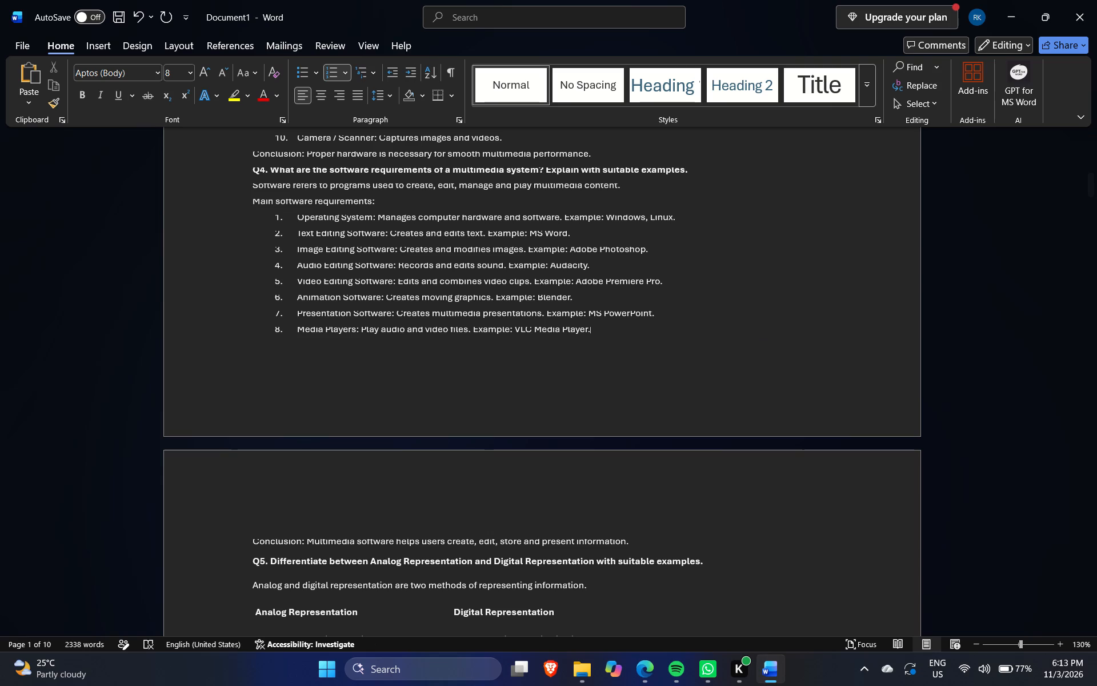
Break the Q4 heading after "suitable" so that "examples." starts on its own line.
{"action": "scroll", "coordinate": [760, 334], "scroll_direction": "down", "scroll_amount": 2}
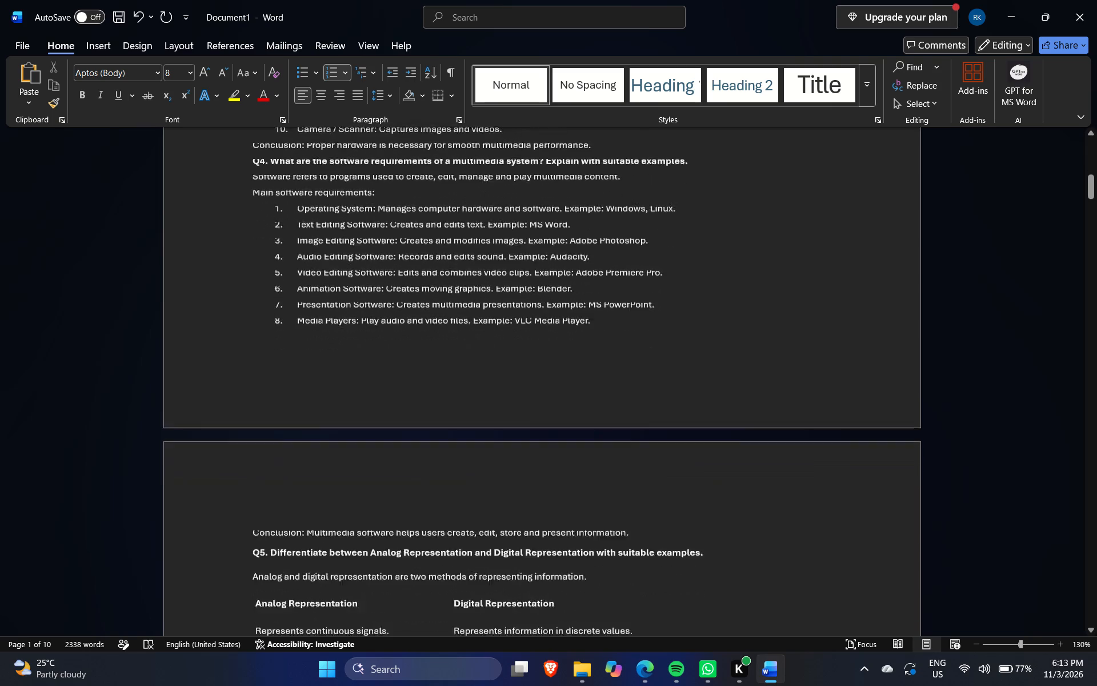
{"action": "scroll", "coordinate": [760, 334], "scroll_direction": "down", "scroll_amount": 3}
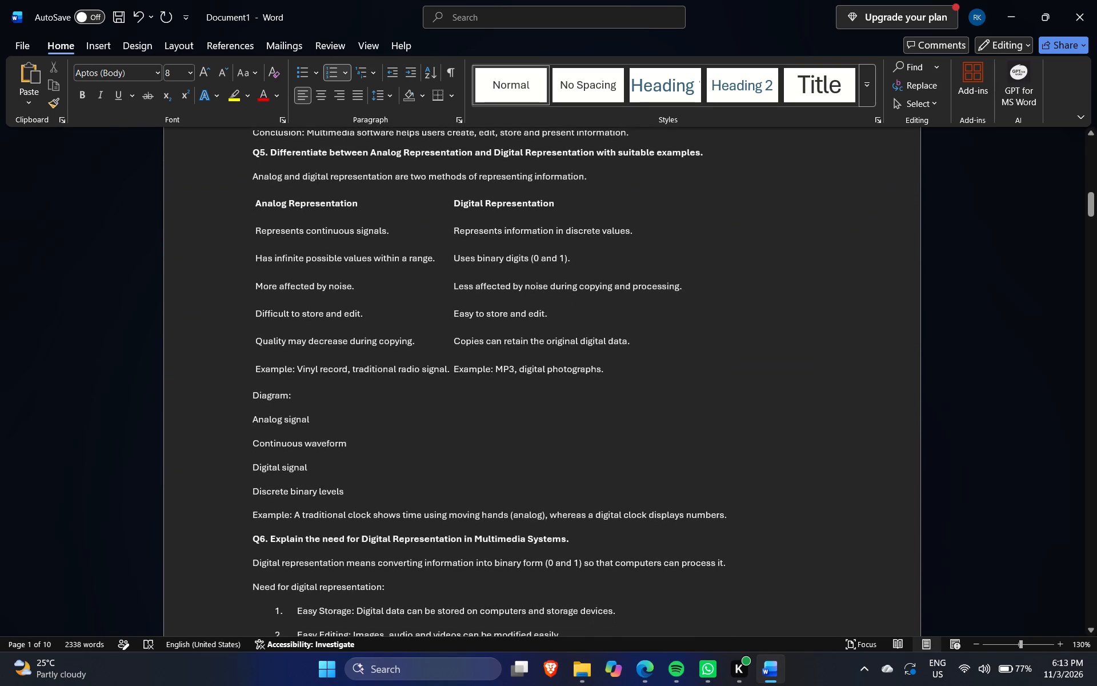
{"action": "scroll", "coordinate": [760, 334], "scroll_direction": "up", "scroll_amount": 6}
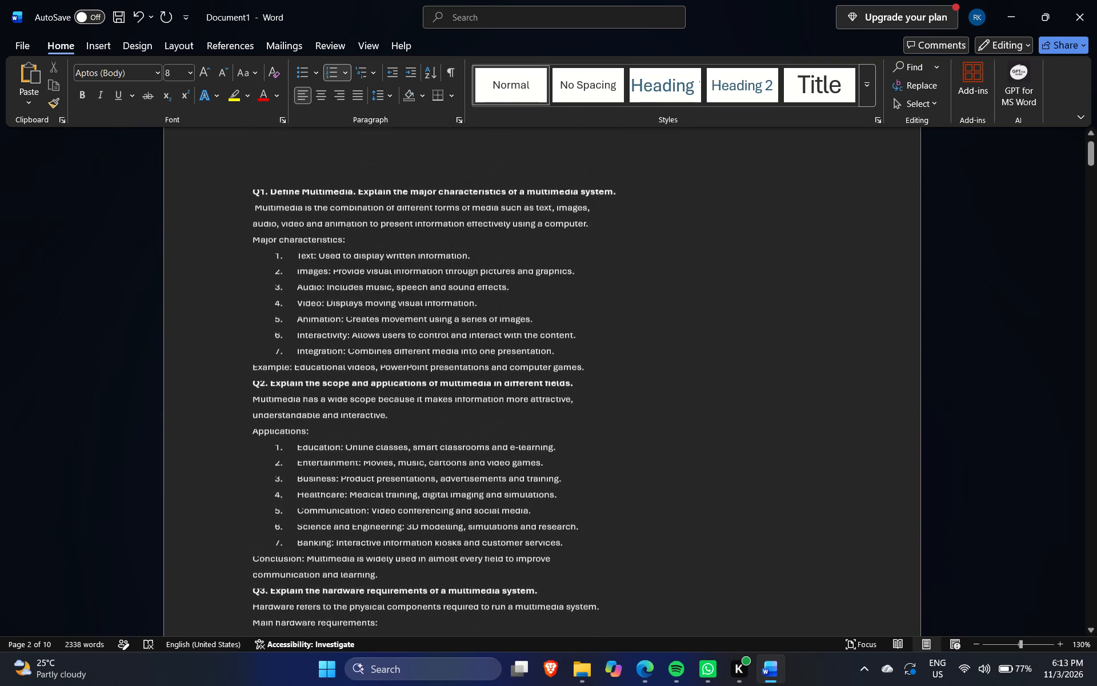
{"action": "scroll", "coordinate": [760, 334], "scroll_direction": "down", "scroll_amount": 3}
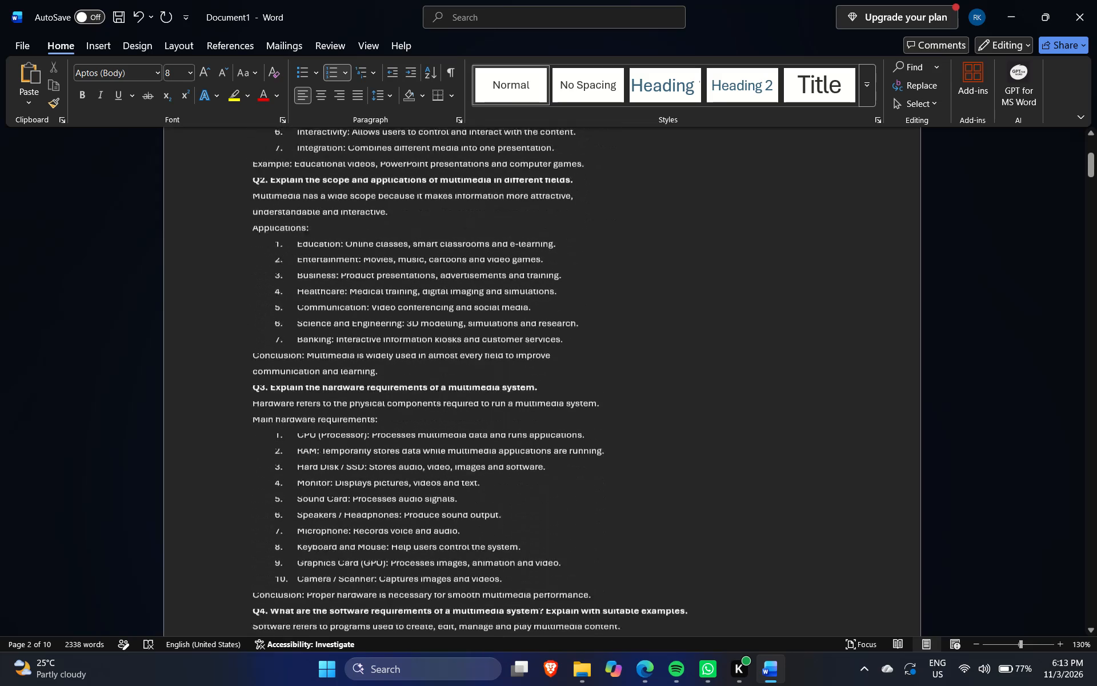
{"action": "scroll", "coordinate": [760, 334], "scroll_direction": "down", "scroll_amount": 1}
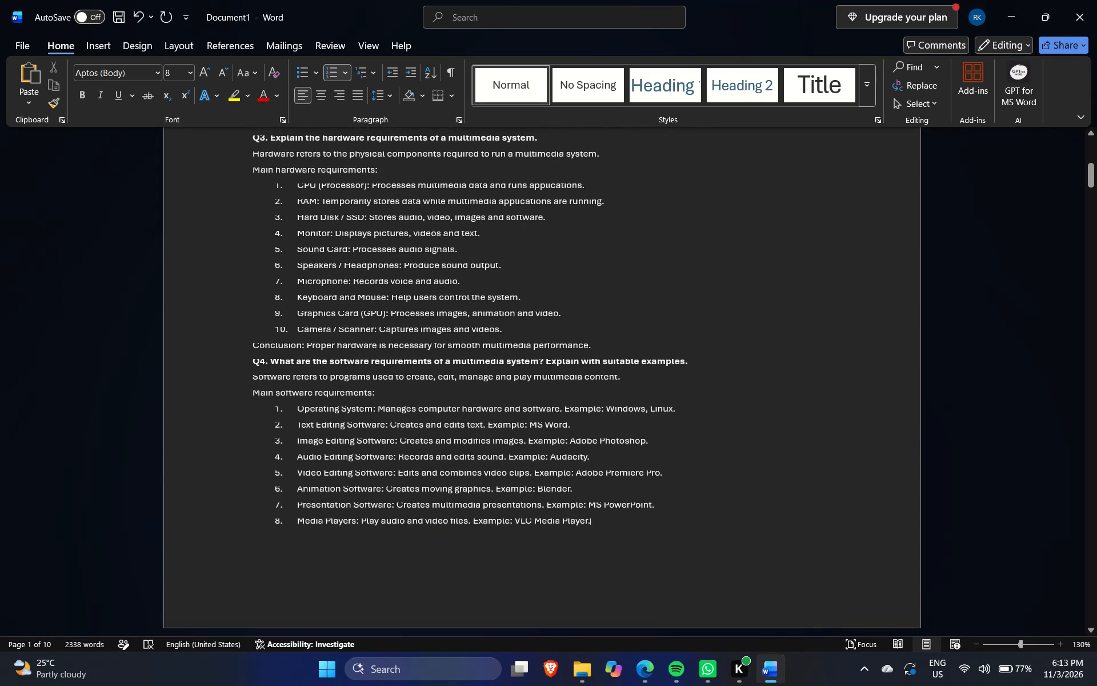
{"action": "left_click", "coordinate": [639, 361]}
{"action": "key", "text": "Return"}
Look over the document from Q5 onward and zoom out to 30% to examine the layout of all its pages.
{"action": "scroll", "coordinate": [663, 414], "scroll_direction": "down", "scroll_amount": 1}
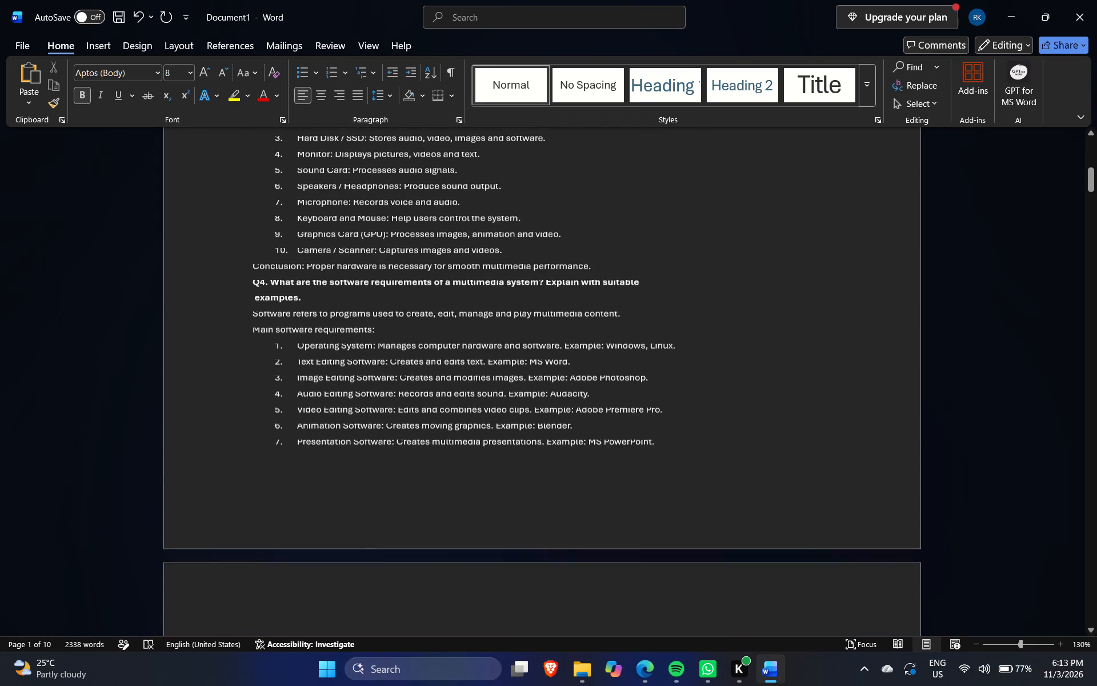
{"action": "scroll", "coordinate": [663, 414], "scroll_direction": "down", "scroll_amount": 6}
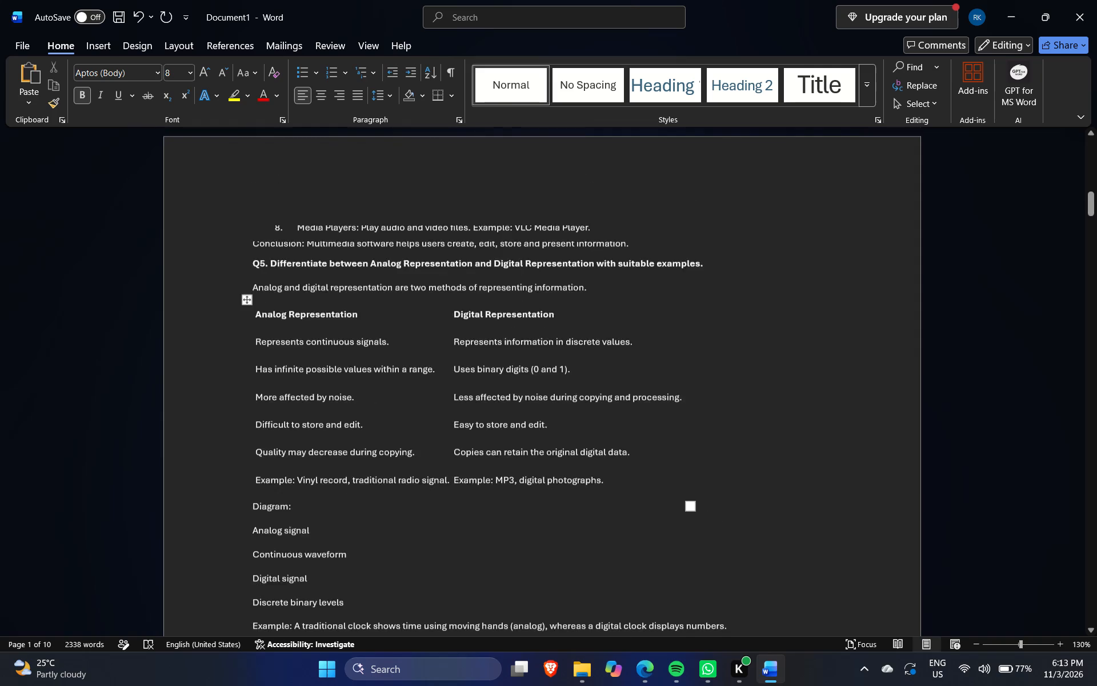
{"action": "scroll", "coordinate": [663, 414], "scroll_direction": "down", "scroll_amount": 1}
{"action": "scroll", "coordinate": [663, 414], "scroll_direction": "down", "scroll_amount": 10, "text": "ctrl"}
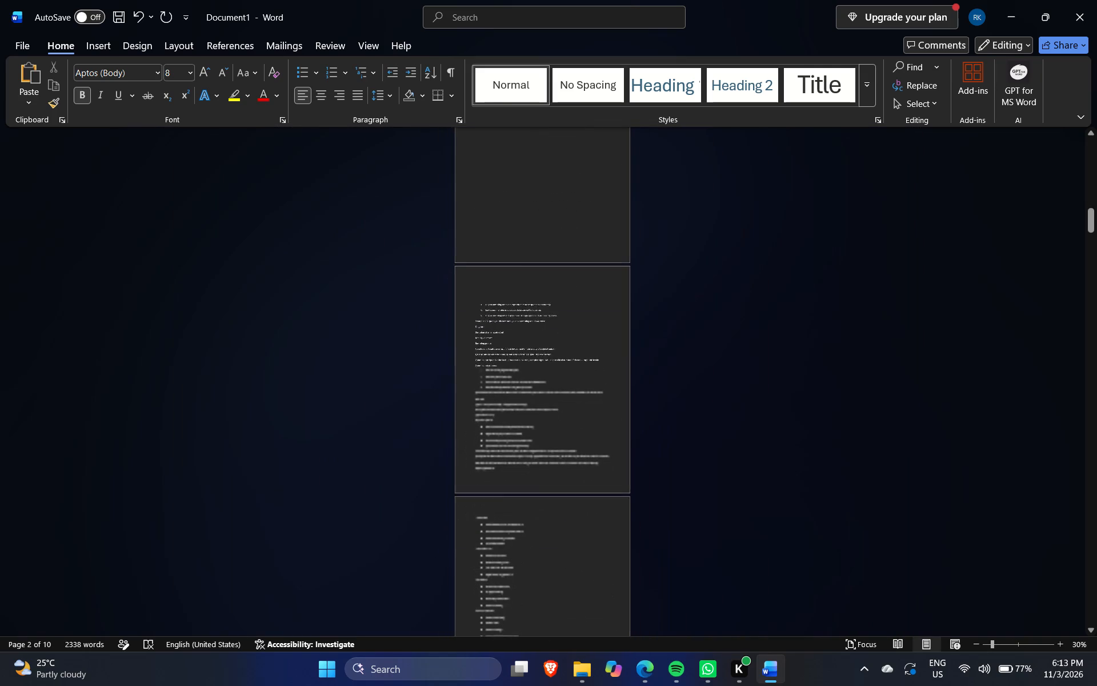
{"action": "scroll", "coordinate": [663, 414], "scroll_direction": "up", "scroll_amount": 1}
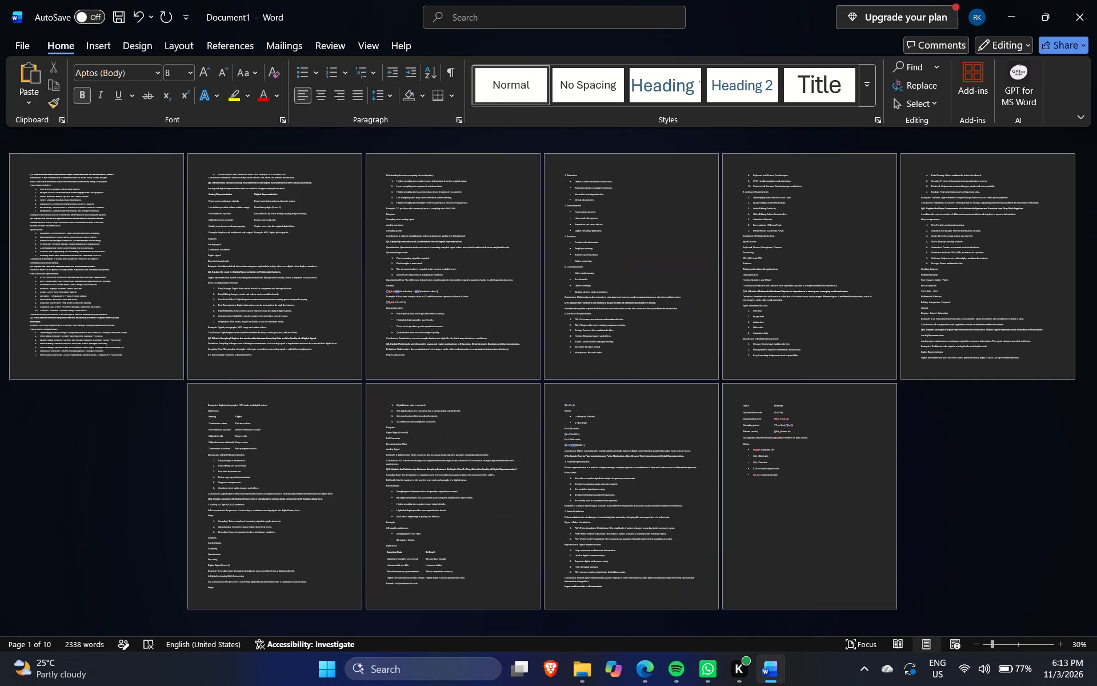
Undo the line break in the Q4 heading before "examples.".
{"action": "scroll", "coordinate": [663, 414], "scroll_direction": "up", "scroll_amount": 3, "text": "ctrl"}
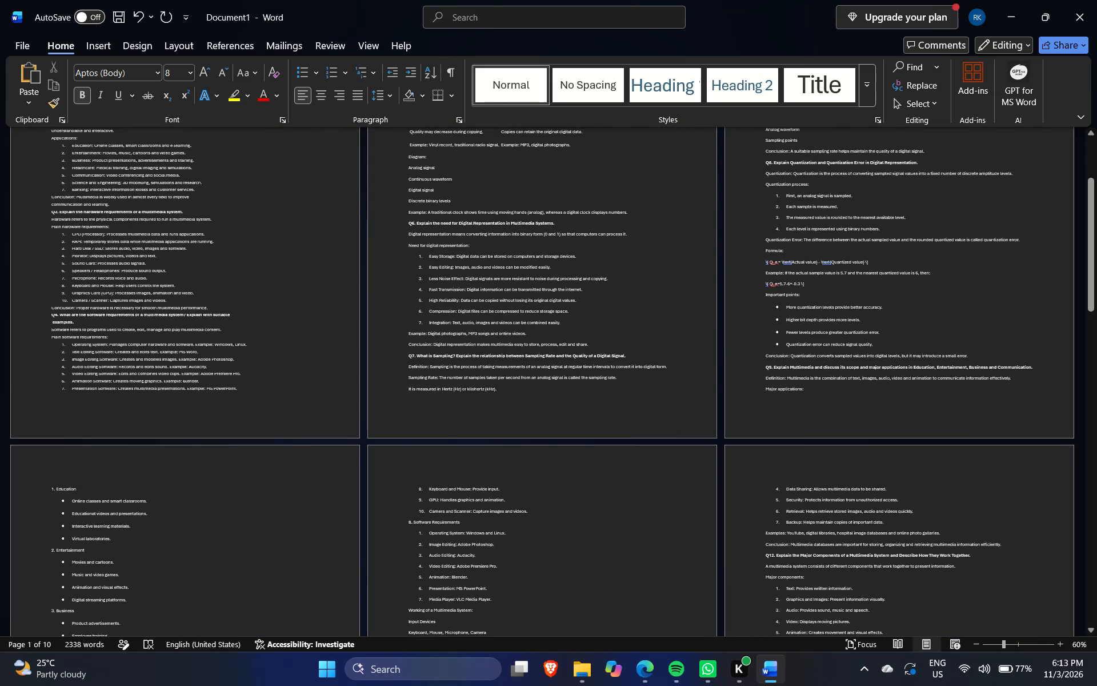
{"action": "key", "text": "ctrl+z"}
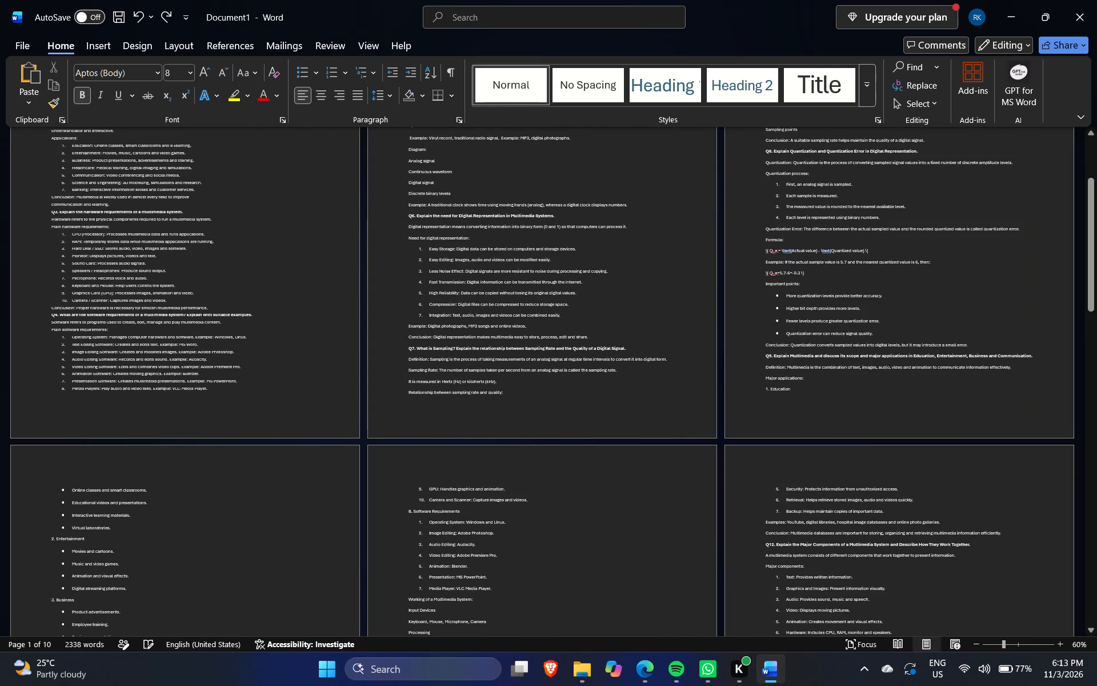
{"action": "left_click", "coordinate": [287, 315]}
Examine the whole document's layout and spacing, from Q1 through to the closing formulas, at different zoom levels.
{"action": "scroll", "coordinate": [287, 315], "scroll_direction": "up", "scroll_amount": 14, "text": "ctrl"}
{"action": "scroll", "coordinate": [284, 344], "scroll_direction": "right", "scroll_amount": 2}
{"action": "scroll", "coordinate": [284, 344], "scroll_direction": "up", "scroll_amount": 1}
{"action": "scroll", "coordinate": [284, 344], "scroll_direction": "down", "scroll_amount": 3, "text": "ctrl"}
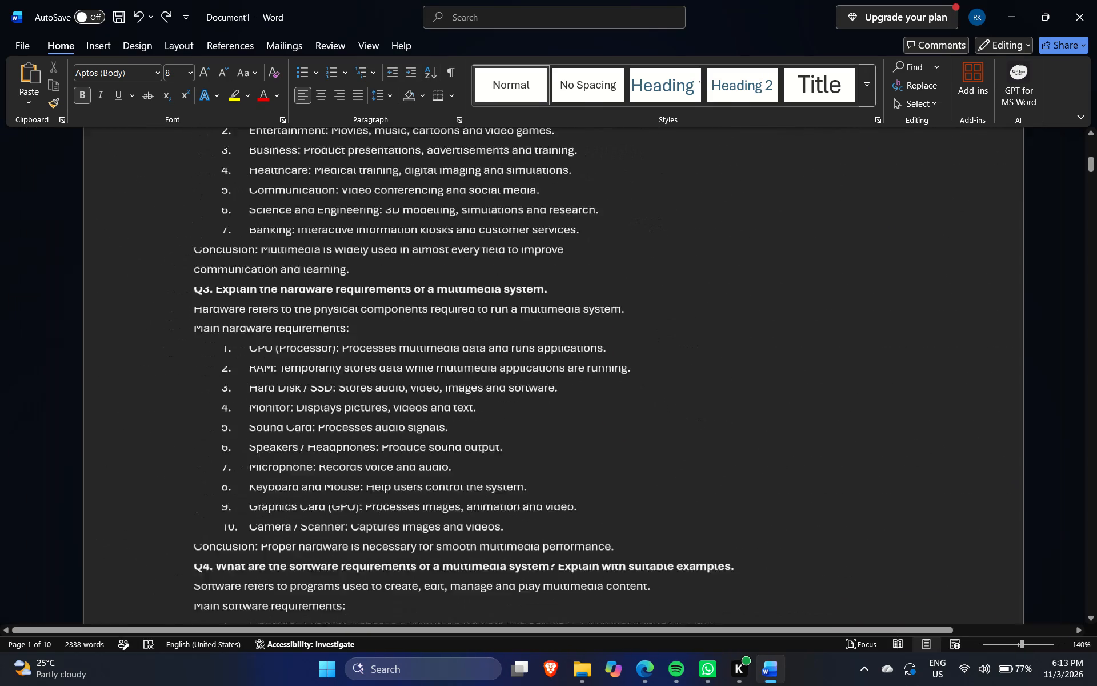
{"action": "scroll", "coordinate": [284, 344], "scroll_direction": "down", "scroll_amount": 10, "text": "ctrl"}
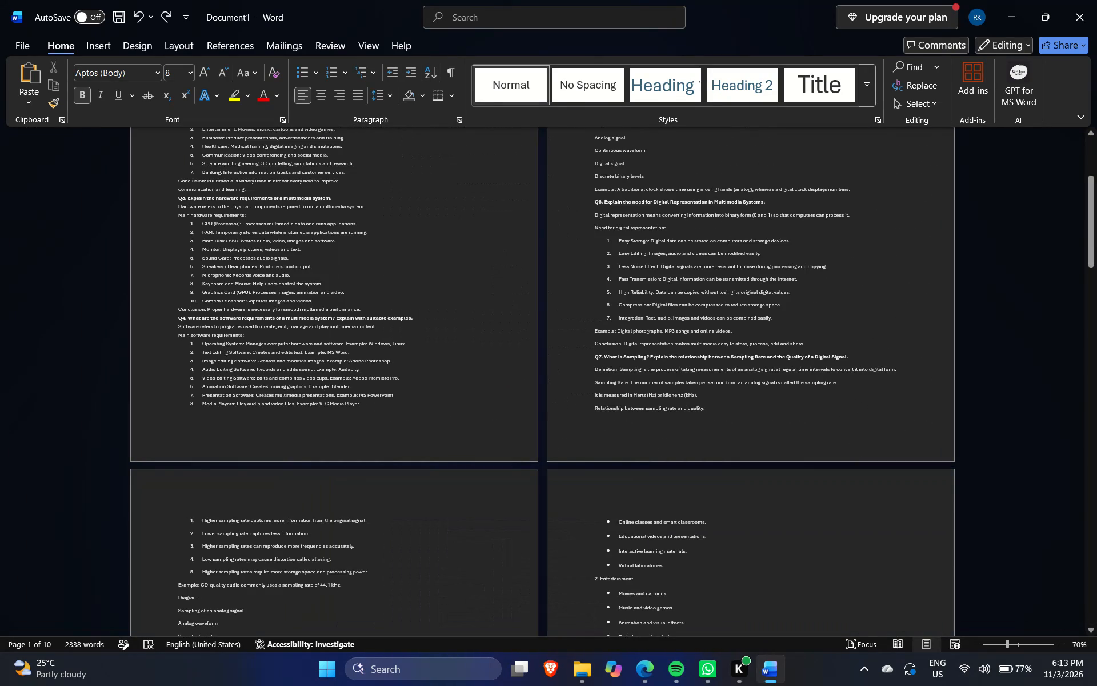
{"action": "scroll", "coordinate": [380, 295], "scroll_direction": "up", "scroll_amount": 5, "text": "ctrl"}
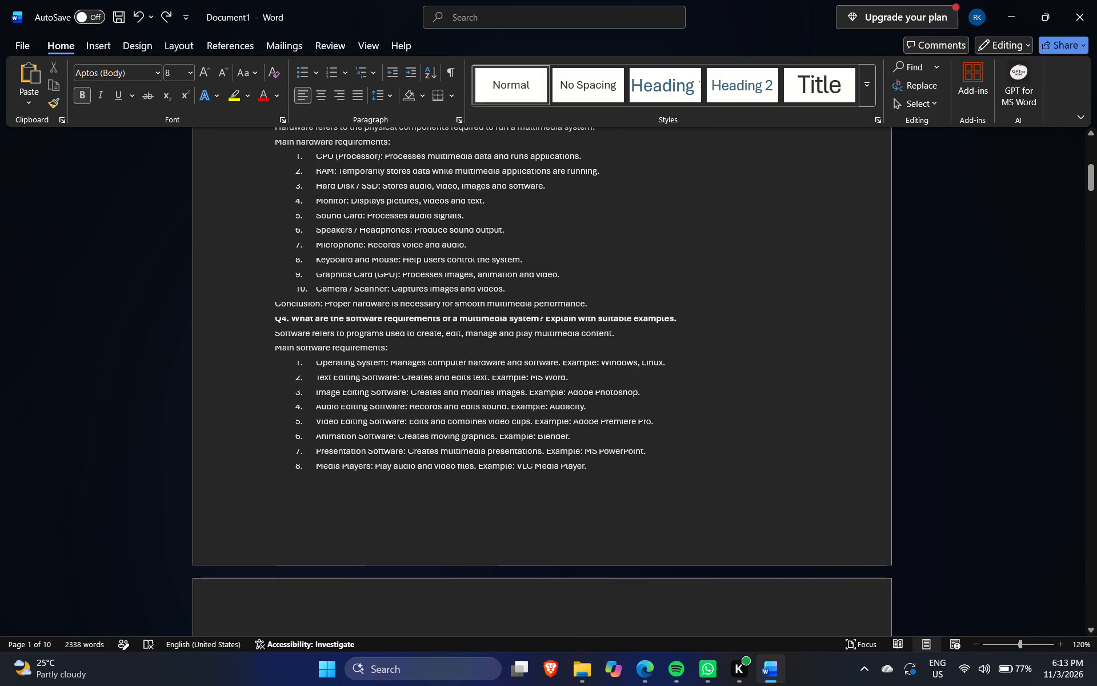
{"action": "scroll", "coordinate": [685, 349], "scroll_direction": "down", "scroll_amount": 1}
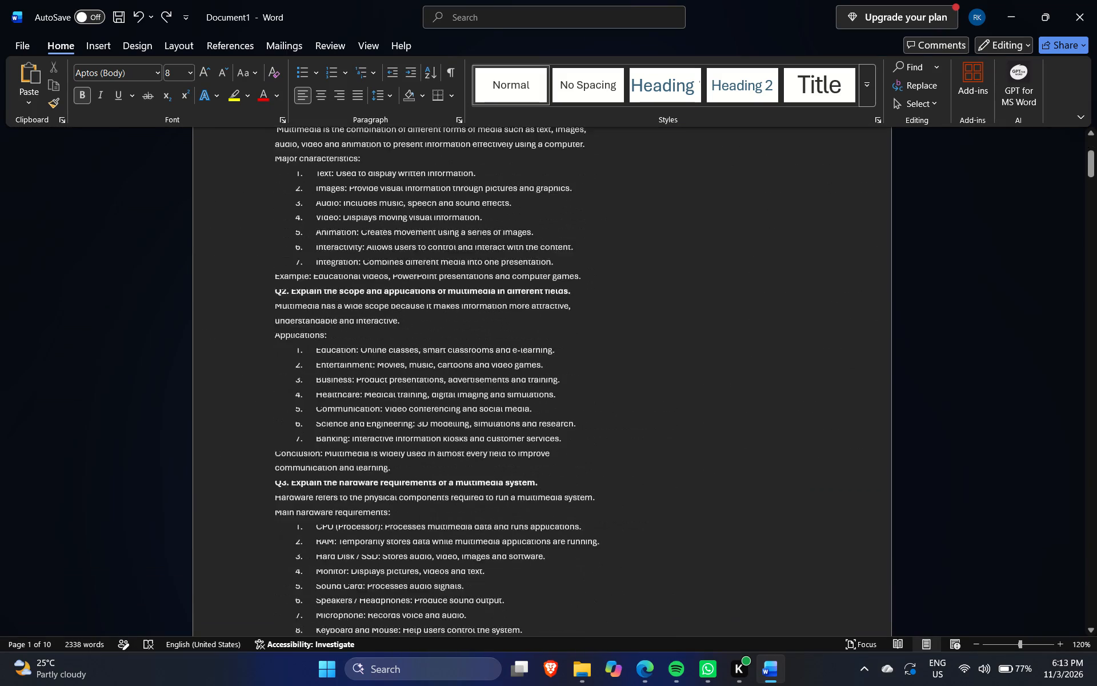
{"action": "scroll", "coordinate": [685, 349], "scroll_direction": "down", "scroll_amount": 8}
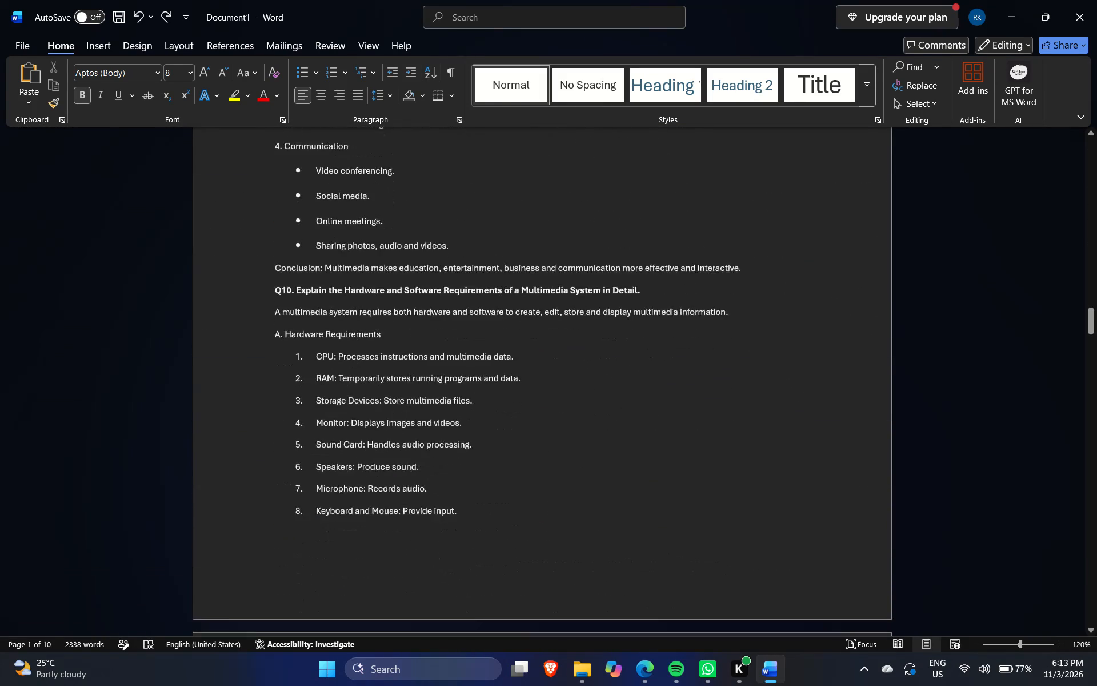
{"action": "scroll", "coordinate": [685, 349], "scroll_direction": "down", "scroll_amount": 11}
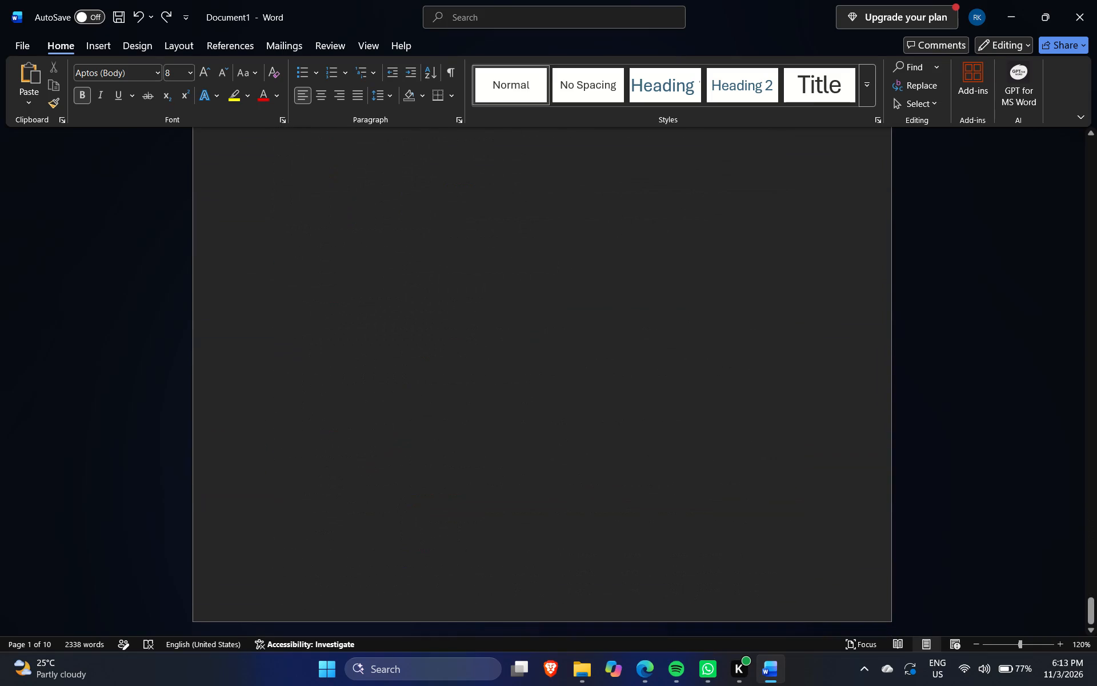
{"action": "scroll", "coordinate": [685, 349], "scroll_direction": "down", "scroll_amount": 4}
{"action": "scroll", "coordinate": [685, 349], "scroll_direction": "up", "scroll_amount": 4}
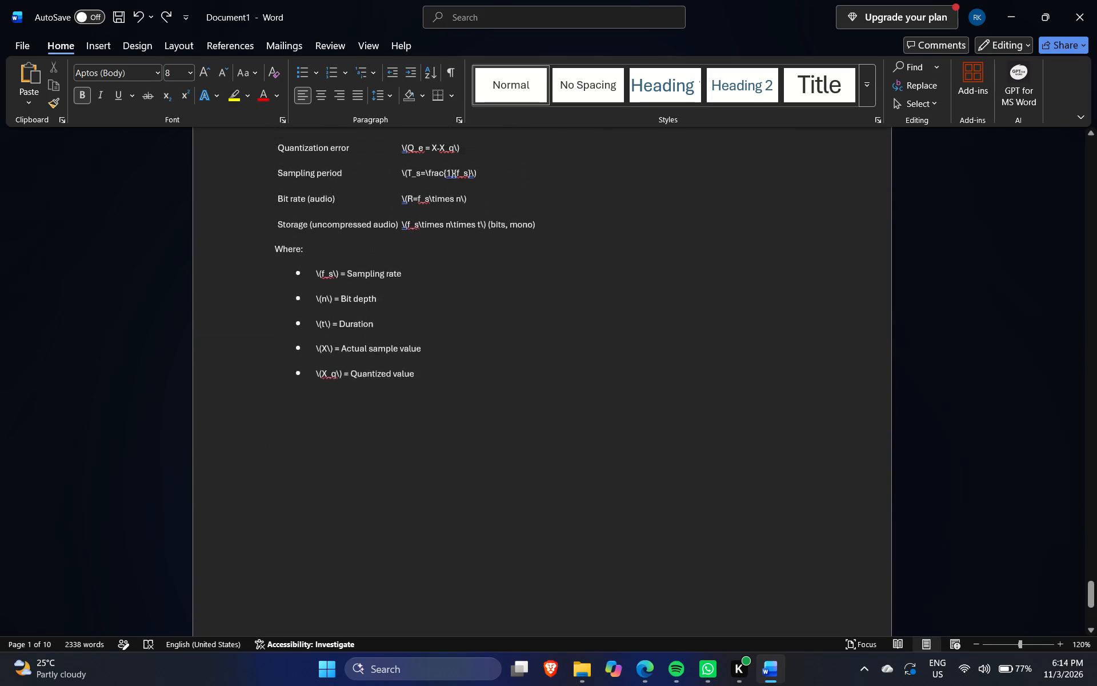
{"action": "scroll", "coordinate": [685, 349], "scroll_direction": "up", "scroll_amount": 6}
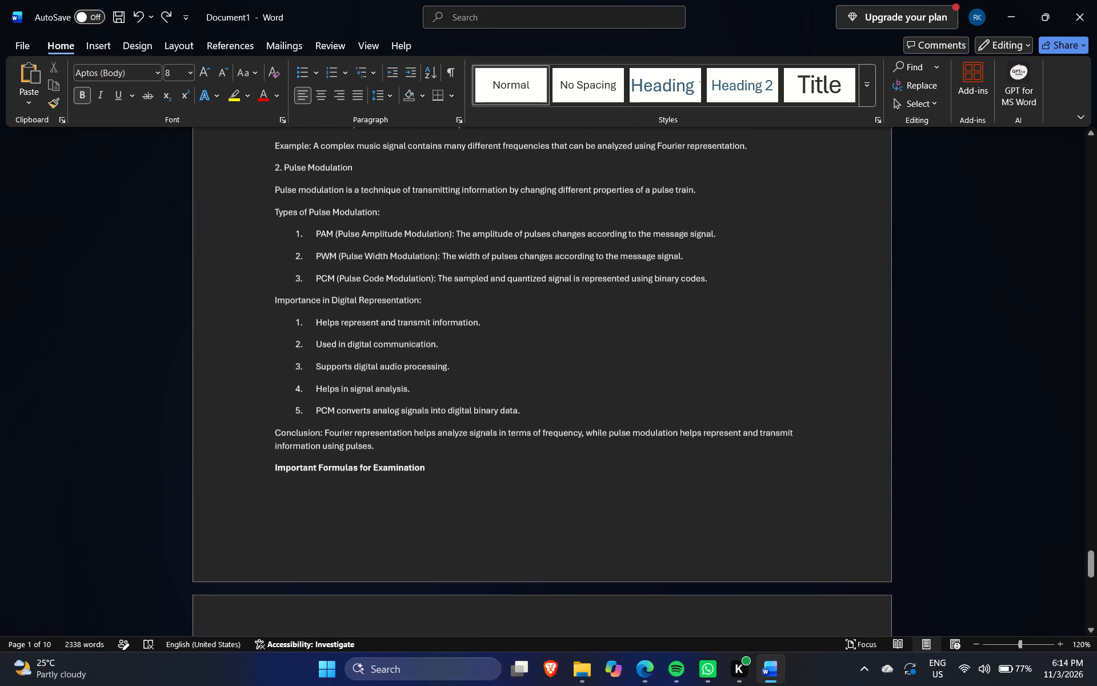
{"action": "scroll", "coordinate": [685, 349], "scroll_direction": "up", "scroll_amount": 16}
{"action": "scroll", "coordinate": [685, 349], "scroll_direction": "up", "scroll_amount": 11}
{"action": "scroll", "coordinate": [685, 349], "scroll_direction": "up", "scroll_amount": 13}
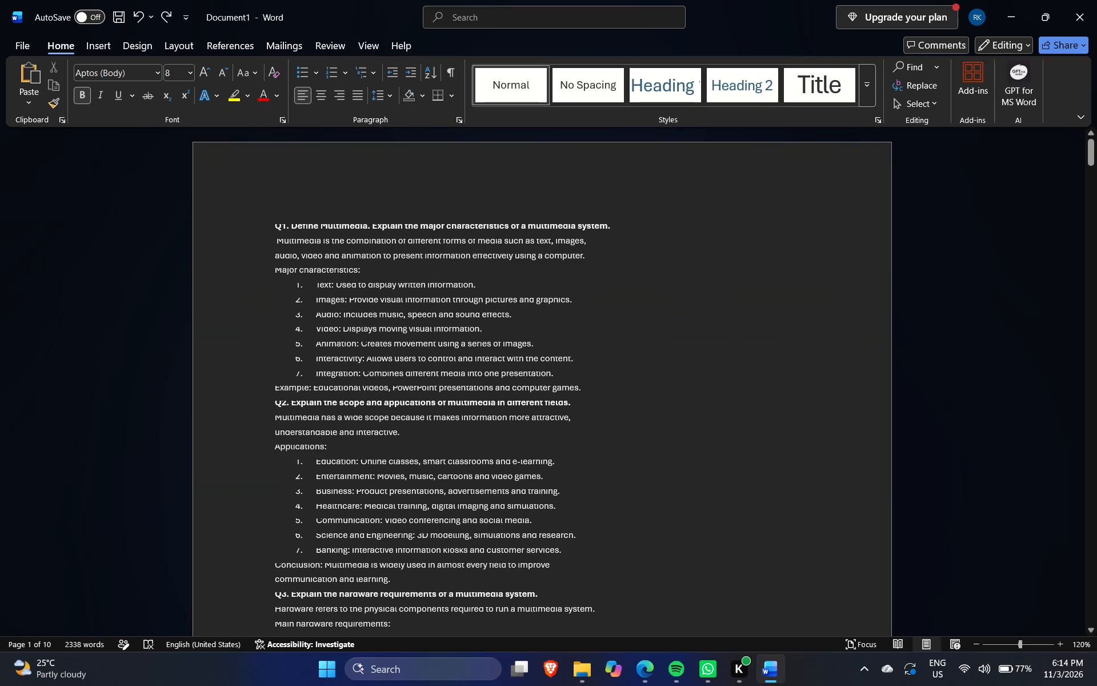
Delete all the question and answer text so the document is blank.
{"action": "left_click_drag", "start_coordinate": [270, 222], "coordinate": [339, 400]}
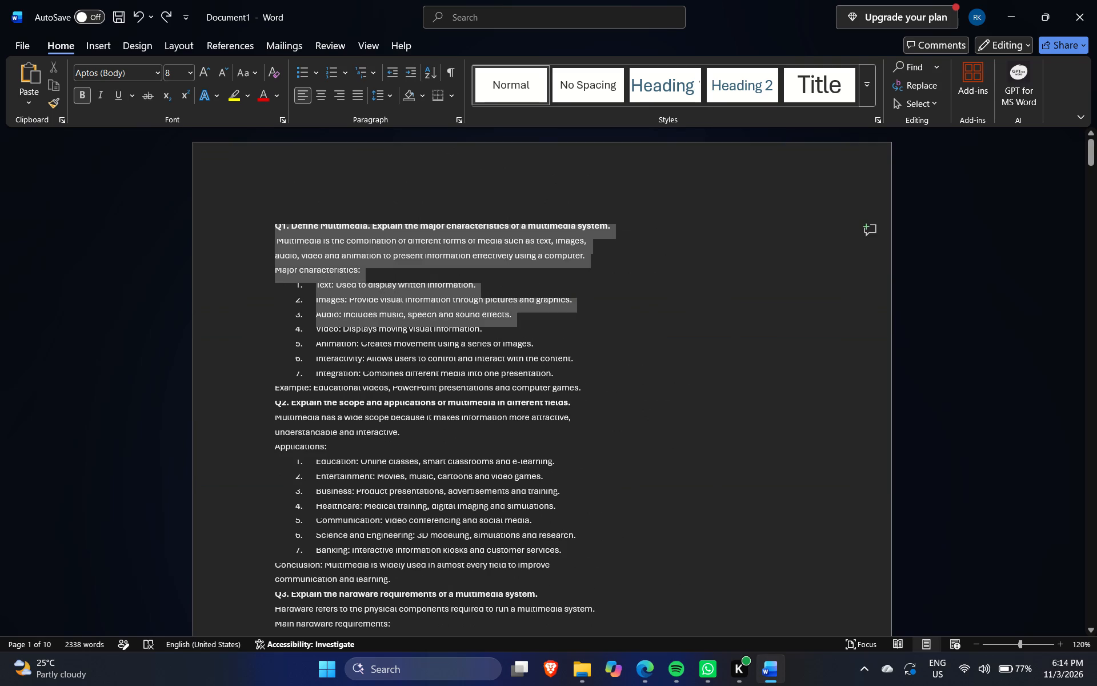
{"action": "left_click_drag", "start_coordinate": [339, 400], "coordinate": [435, 657]}
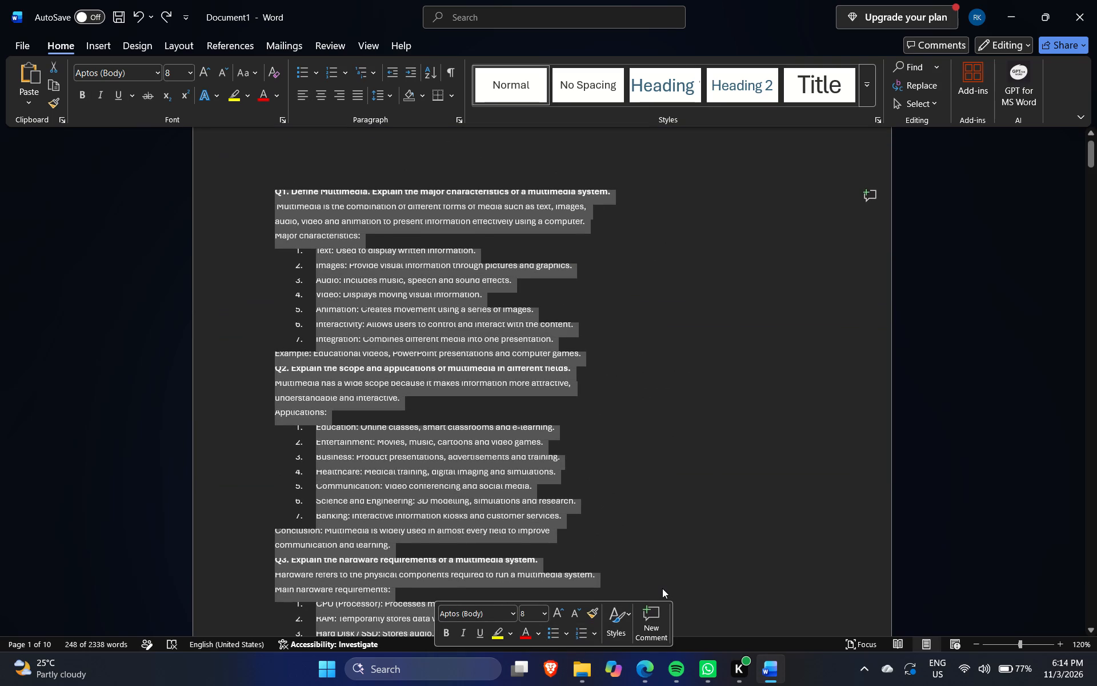
{"action": "key", "text": "BackSpace"}
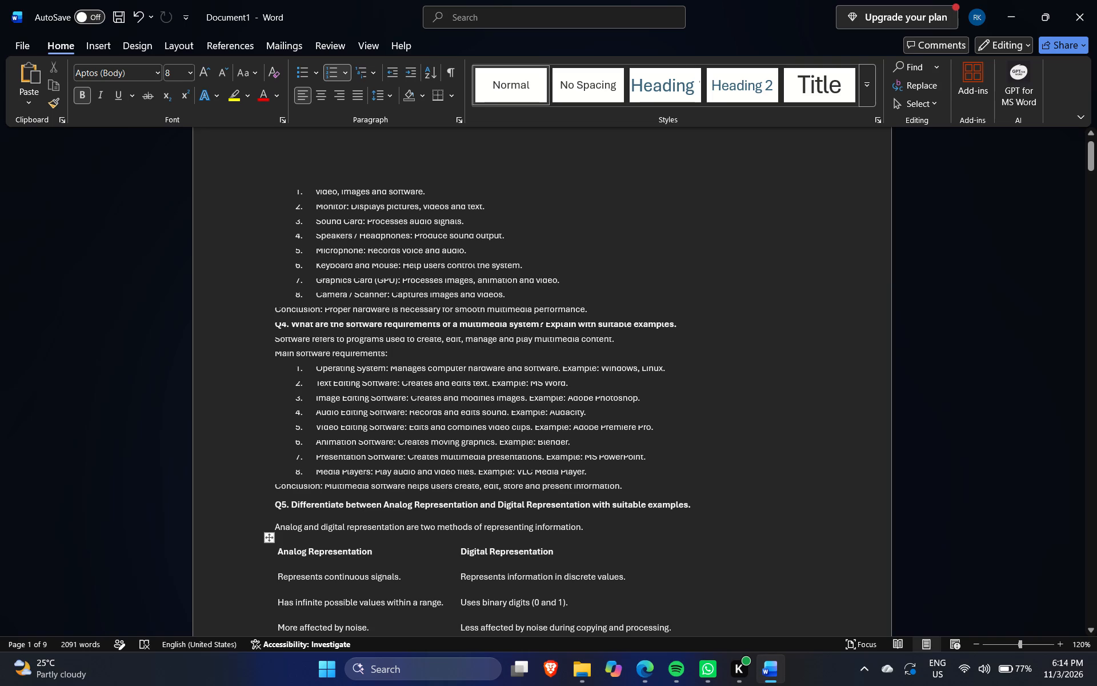
{"action": "left_click_drag", "start_coordinate": [282, 185], "coordinate": [382, 340]}
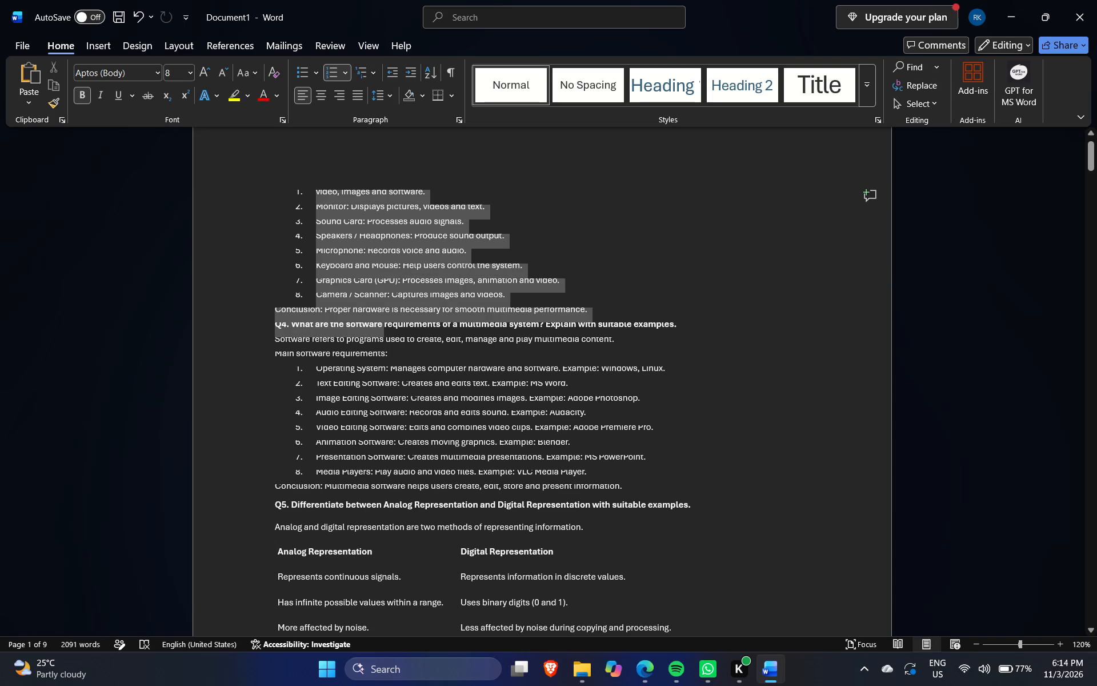
{"action": "left_click_drag", "start_coordinate": [382, 340], "coordinate": [585, 685]}
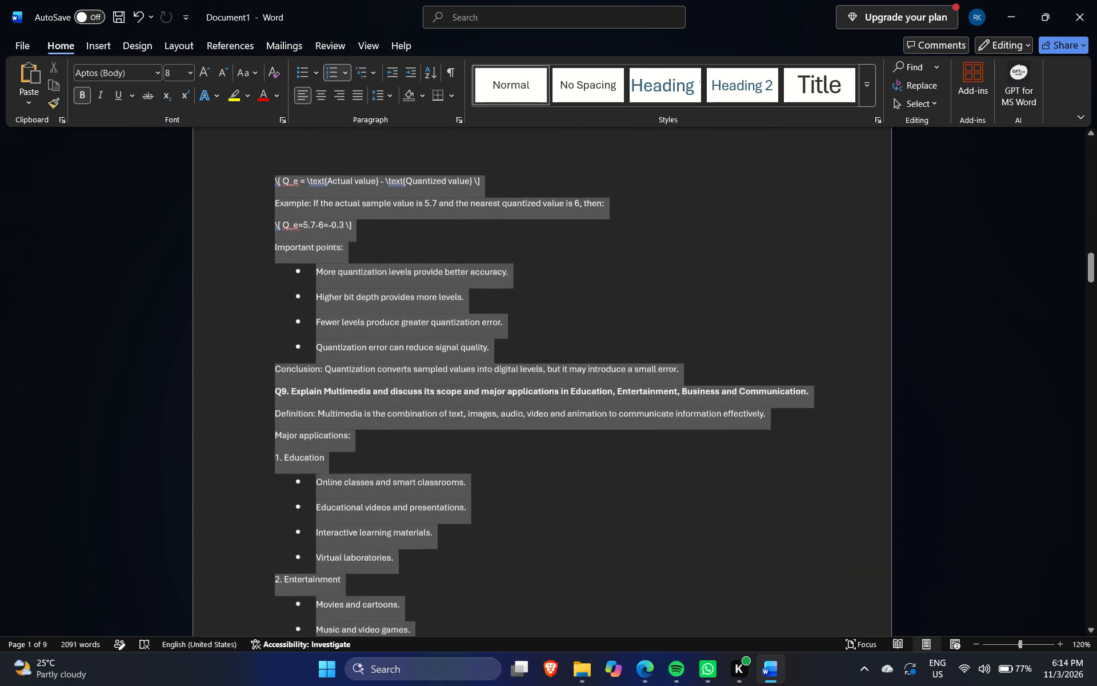
{"action": "left_click_drag", "start_coordinate": [585, 685], "coordinate": [586, 685]}
{"action": "key", "text": "BackSpace"}
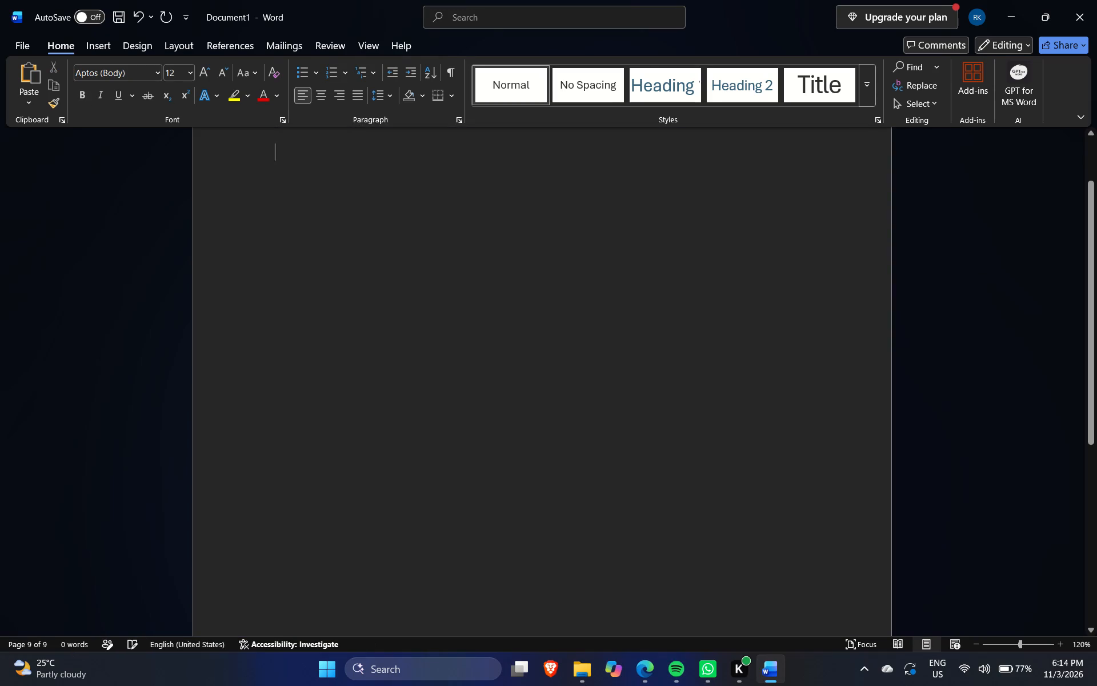
{"action": "scroll", "coordinate": [447, 555], "scroll_direction": "up", "scroll_amount": 4}
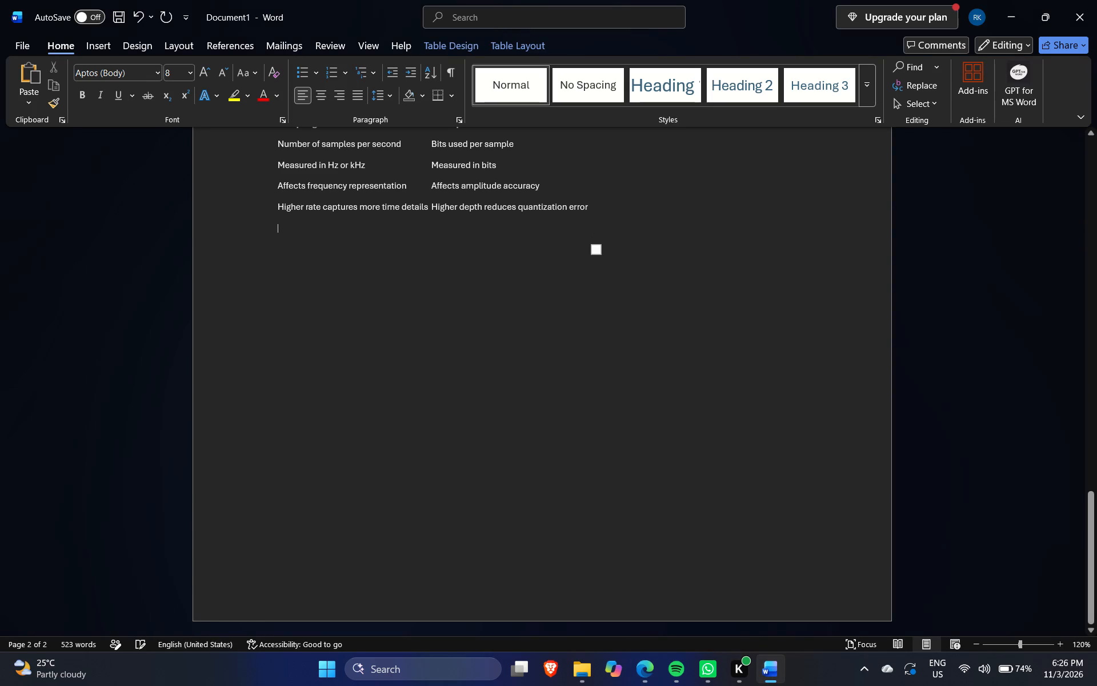
{"action": "key", "text": "ctrl+v"}
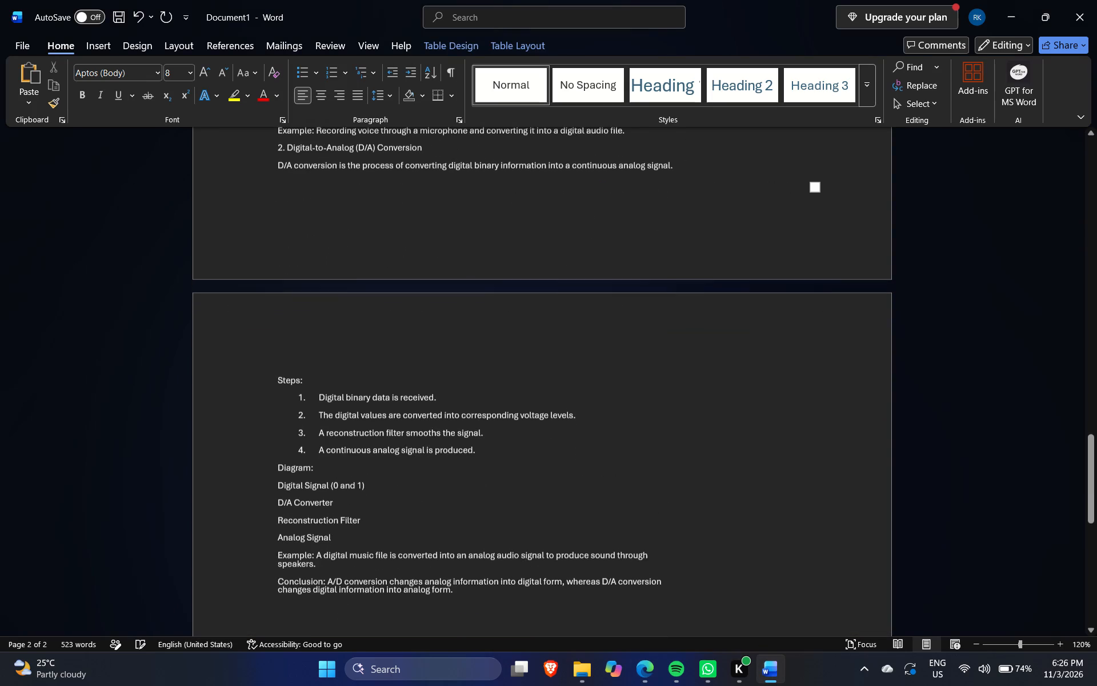
Review the Word notes from Q1 through Q5, Q7 and Q15 to the start of the pasted Q14 answer.
{"action": "scroll", "coordinate": [602, 205], "scroll_direction": "up", "scroll_amount": 12}
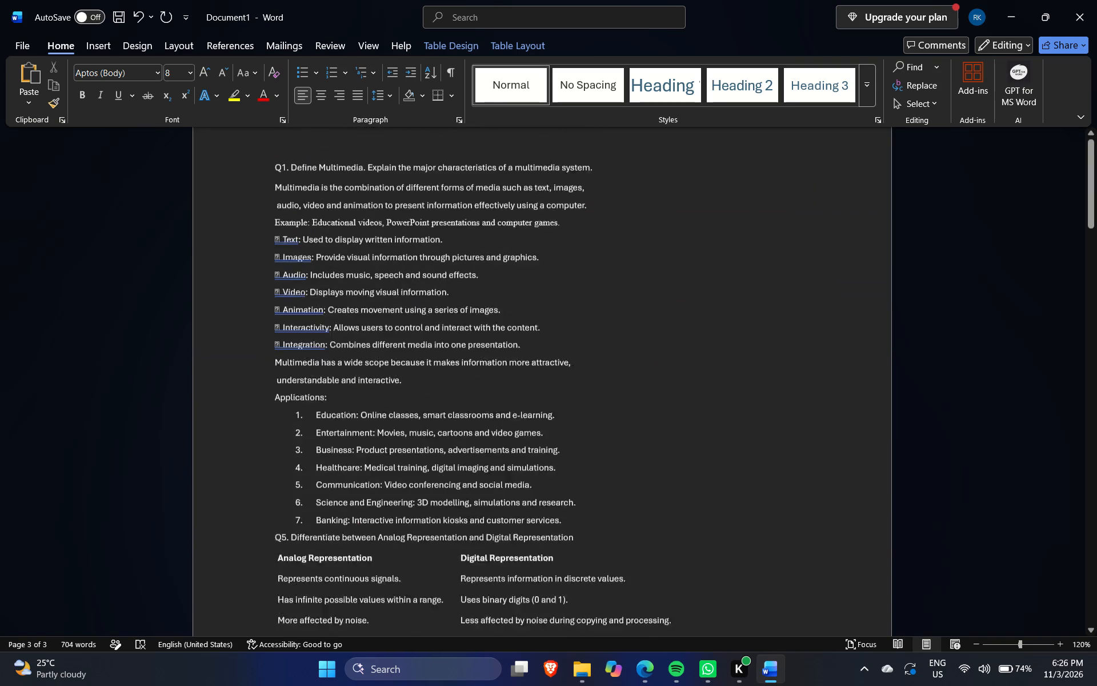
{"action": "scroll", "coordinate": [602, 205], "scroll_direction": "up", "scroll_amount": 2}
{"action": "scroll", "coordinate": [602, 205], "scroll_direction": "down", "scroll_amount": 2}
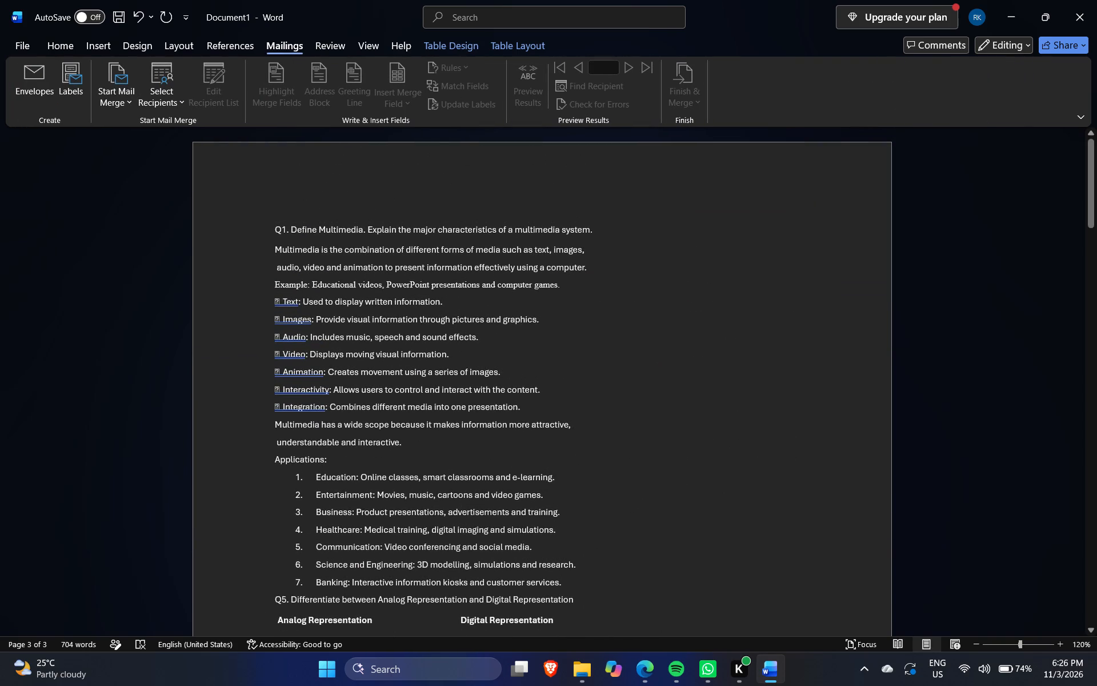
{"action": "scroll", "coordinate": [604, 312], "scroll_direction": "down", "scroll_amount": 4}
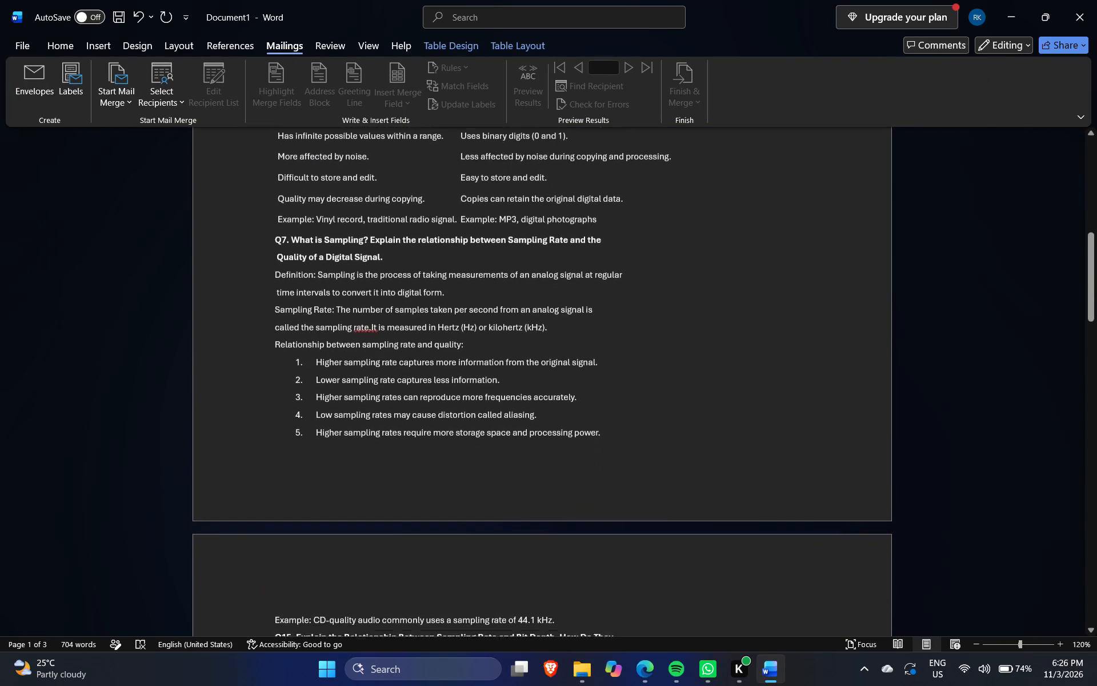
{"action": "scroll", "coordinate": [604, 312], "scroll_direction": "down", "scroll_amount": 5}
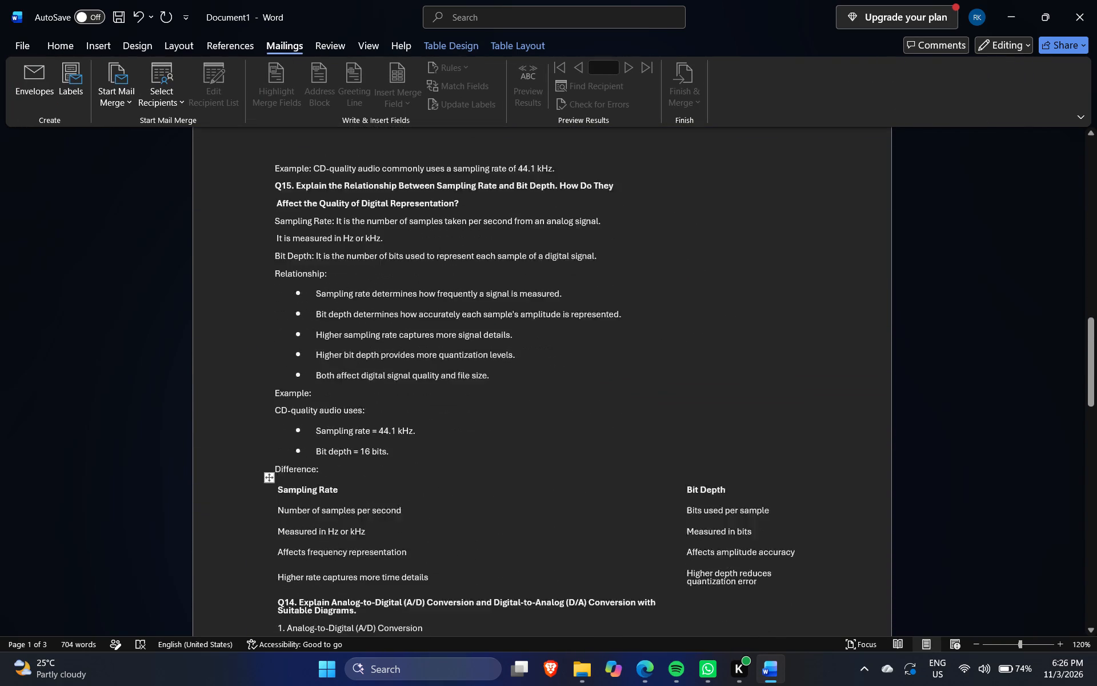
{"action": "scroll", "coordinate": [604, 312], "scroll_direction": "down", "scroll_amount": 2}
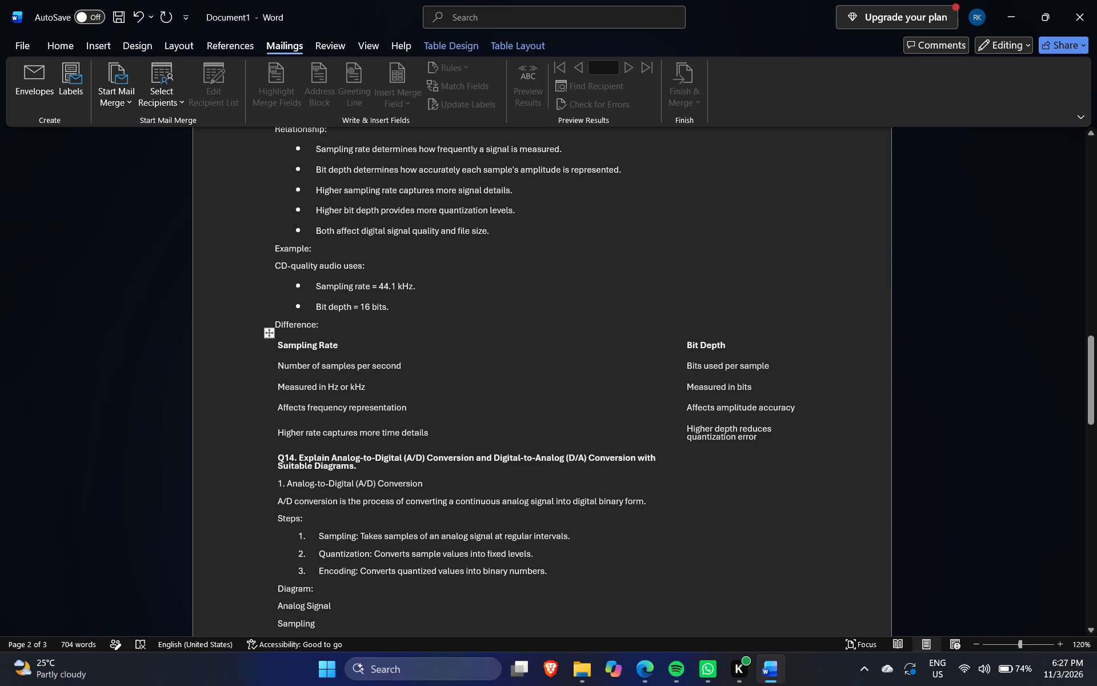
Delete the CD-quality audio example from Q15, including its heading, intro line and the sampling rate and bit depth bullets.
{"action": "left_click", "coordinate": [396, 308]}
{"action": "key", "text": "BackSpace"}
{"action": "key", "text": "BackSpace"}
{"action": "key", "text": "BackSpace"}
{"action": "key", "text": "BackSpace"}
{"action": "key", "text": "BackSpace"}
{"action": "key", "text": "BackSpace"}
{"action": "key", "text": "BackSpace"}
{"action": "key", "text": "BackSpace"}
{"action": "key", "text": "BackSpace"}
{"action": "key", "text": "BackSpace"}
{"action": "key", "text": "BackSpace"}
{"action": "key", "text": "BackSpace"}
{"action": "key", "text": "BackSpace"}
{"action": "key", "text": "BackSpace"}
{"action": "key", "text": "BackSpace"}
{"action": "key", "text": "BackSpace"}
{"action": "key", "text": "BackSpace"}
{"action": "key", "text": "BackSpace"}
{"action": "key", "text": "BackSpace"}
{"action": "key", "text": "BackSpace"}
{"action": "key", "text": "BackSpace"}
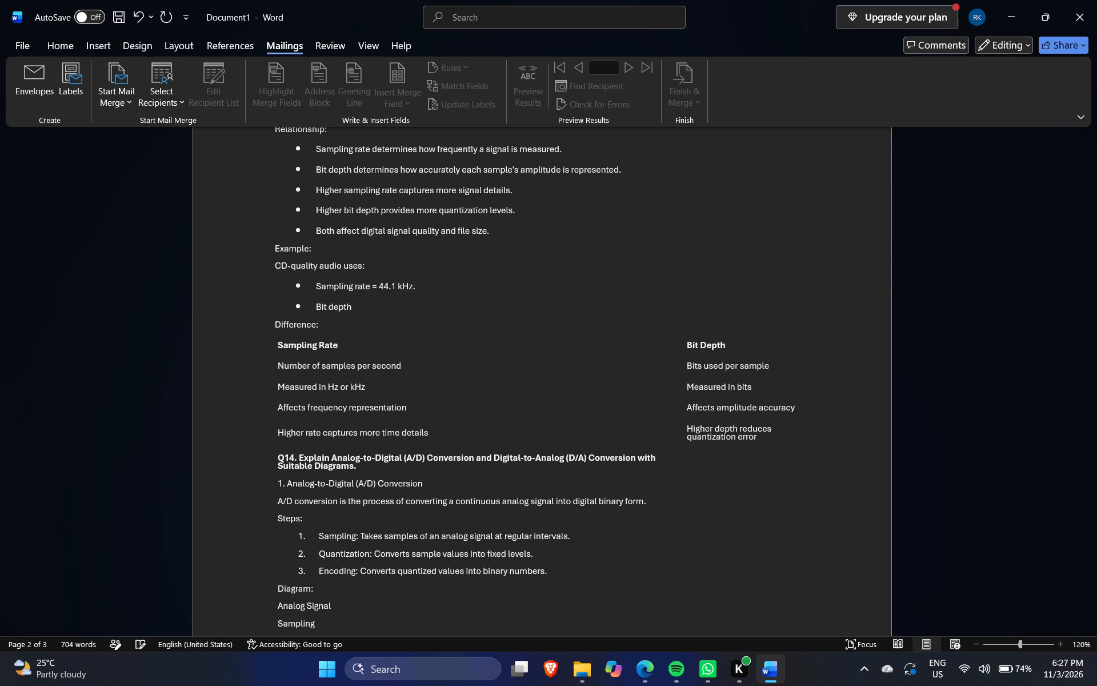
{"action": "key", "text": "BackSpace"}
{"action": "key", "text": "BackSpace"}
{"action": "key", "text": "BackSpace"}
{"action": "key", "text": "BackSpace"}
{"action": "key", "text": "BackSpace"}
{"action": "key", "text": "BackSpace"}
{"action": "key", "text": "BackSpace"}
{"action": "key", "text": "BackSpace"}
{"action": "key", "text": "BackSpace"}
{"action": "key", "text": "BackSpace"}
{"action": "key", "text": "BackSpace"}
{"action": "key", "text": "BackSpace"}
{"action": "key", "text": "BackSpace"}
{"action": "key", "text": "BackSpace"}
{"action": "key", "text": "BackSpace"}
{"action": "key", "text": "BackSpace"}
{"action": "key", "text": "BackSpace"}
{"action": "key", "text": "BackSpace"}
{"action": "key", "text": "BackSpace"}
{"action": "key", "text": "BackSpace"}
{"action": "key", "text": "BackSpace"}
{"action": "key", "text": "BackSpace"}
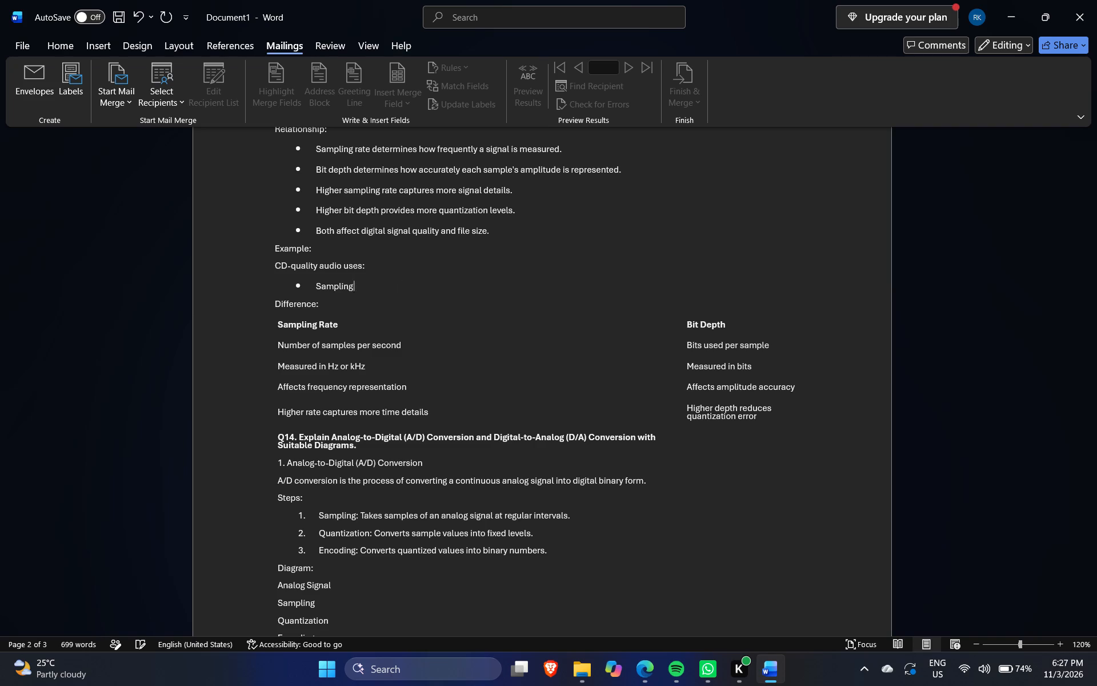
{"action": "key", "text": "BackSpace"}
{"action": "key", "text": "BackSpace"}
{"action": "key", "text": "BackSpace"}
{"action": "key", "text": "BackSpace"}
{"action": "key", "text": "BackSpace"}
{"action": "key", "text": "BackSpace"}
{"action": "key", "text": "BackSpace"}
{"action": "key", "text": "BackSpace"}
{"action": "key", "text": "BackSpace"}
{"action": "key", "text": "BackSpace"}
{"action": "key", "text": "BackSpace"}
{"action": "key", "text": "BackSpace"}
{"action": "key", "text": "BackSpace"}
{"action": "key", "text": "BackSpace"}
{"action": "key", "text": "BackSpace"}
{"action": "key", "text": "BackSpace"}
{"action": "key", "text": "BackSpace"}
{"action": "key", "text": "BackSpace"}
{"action": "key", "text": "BackSpace"}
{"action": "key", "text": "BackSpace"}
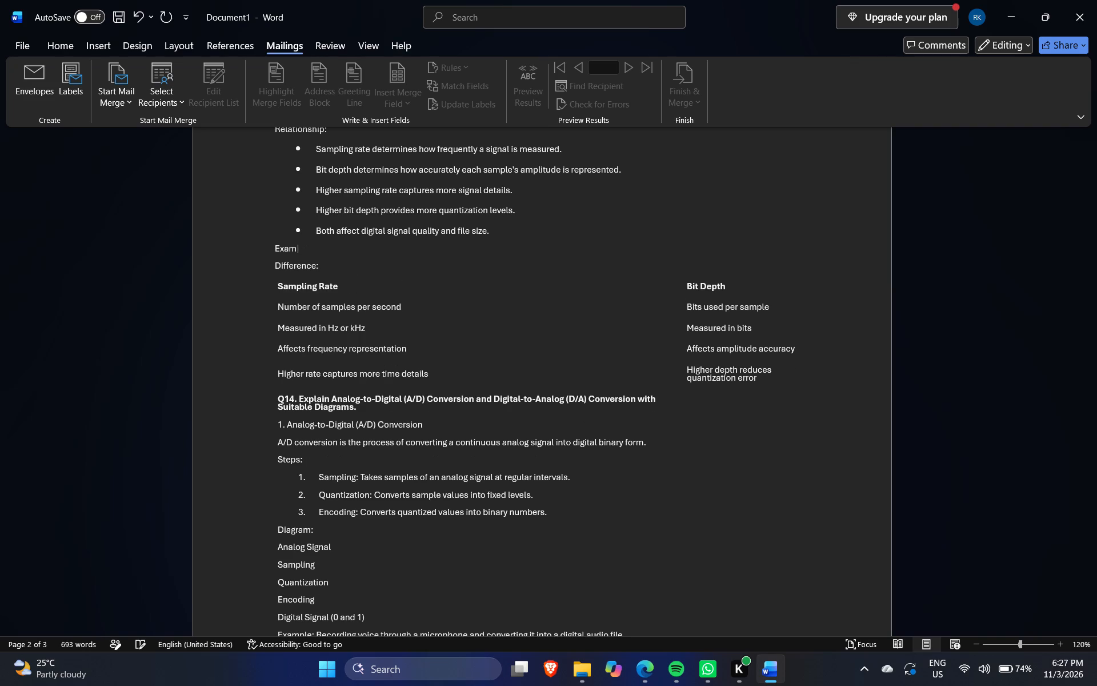
{"action": "key", "text": "BackSpace"}
{"action": "key", "text": "BackSpace"}
{"action": "key", "text": "BackSpace"}
{"action": "key", "text": "BackSpace"}
{"action": "key", "text": "BackSpace"}
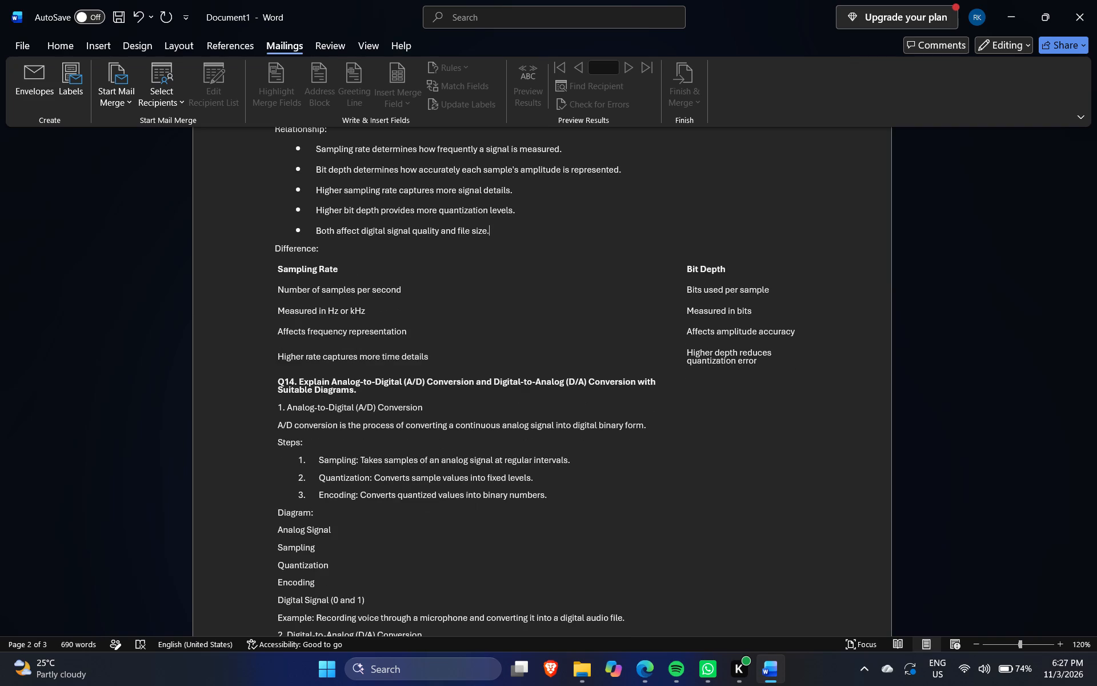
Delete the "1. Analog-to-Digital (A/D) Conversion" subheading line below the Q14 question.
{"action": "scroll", "coordinate": [396, 308], "scroll_direction": "up", "scroll_amount": 1}
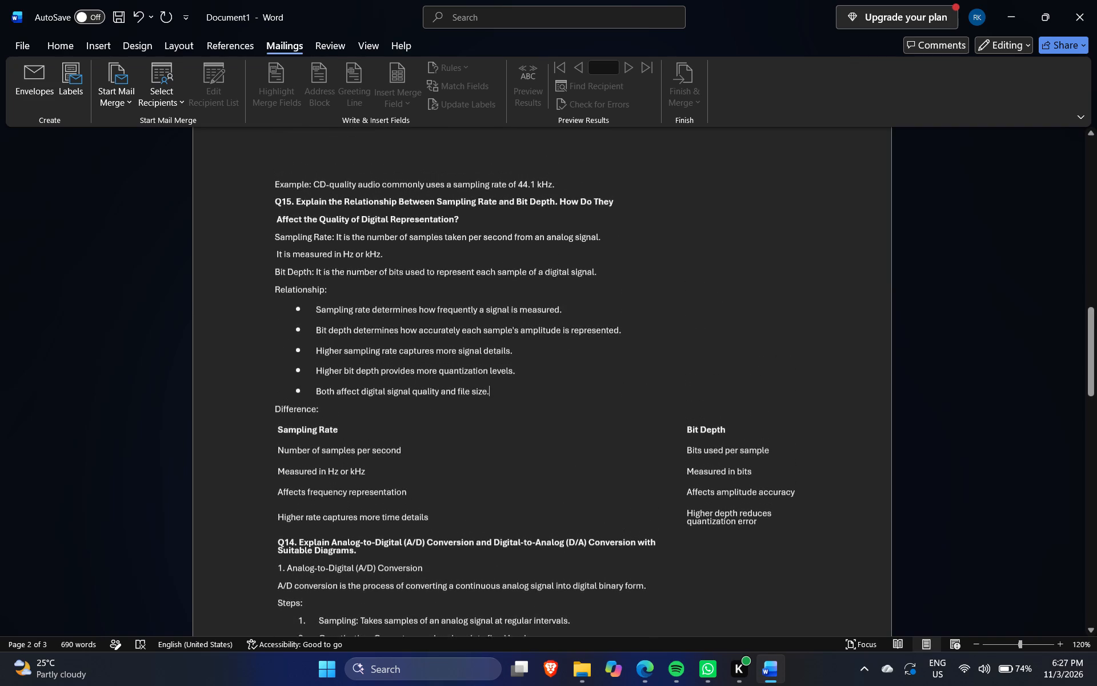
{"action": "scroll", "coordinate": [396, 308], "scroll_direction": "up", "scroll_amount": 1}
{"action": "scroll", "coordinate": [396, 308], "scroll_direction": "down", "scroll_amount": 1}
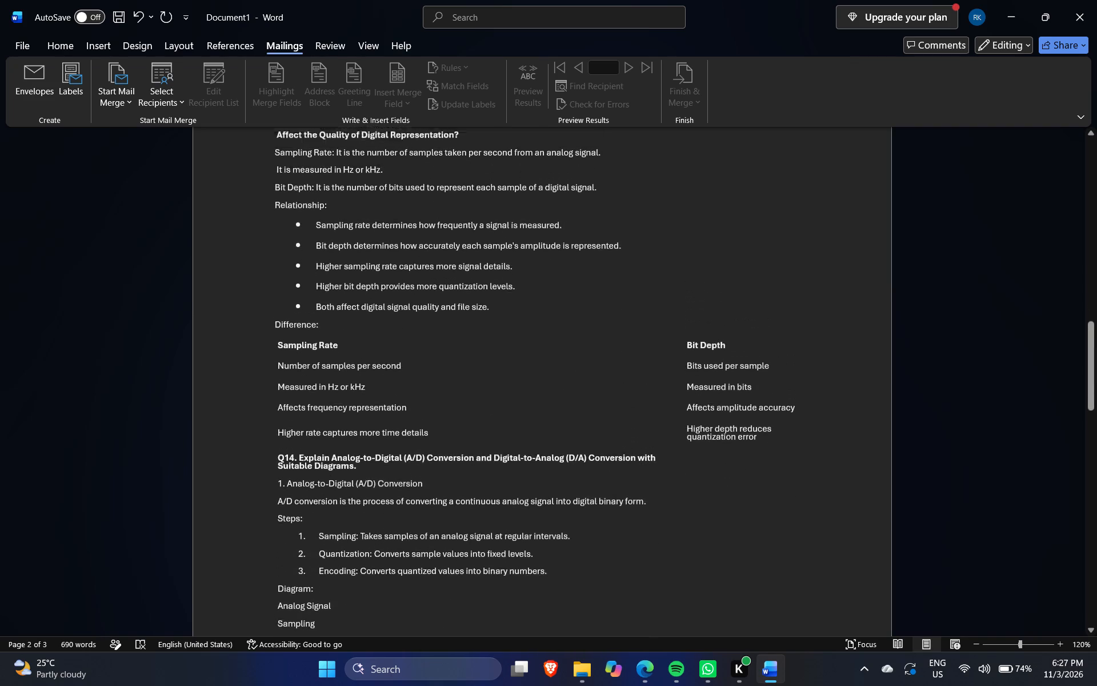
{"action": "scroll", "coordinate": [396, 308], "scroll_direction": "down", "scroll_amount": 1}
{"action": "scroll", "coordinate": [381, 398], "scroll_direction": "down", "scroll_amount": 1}
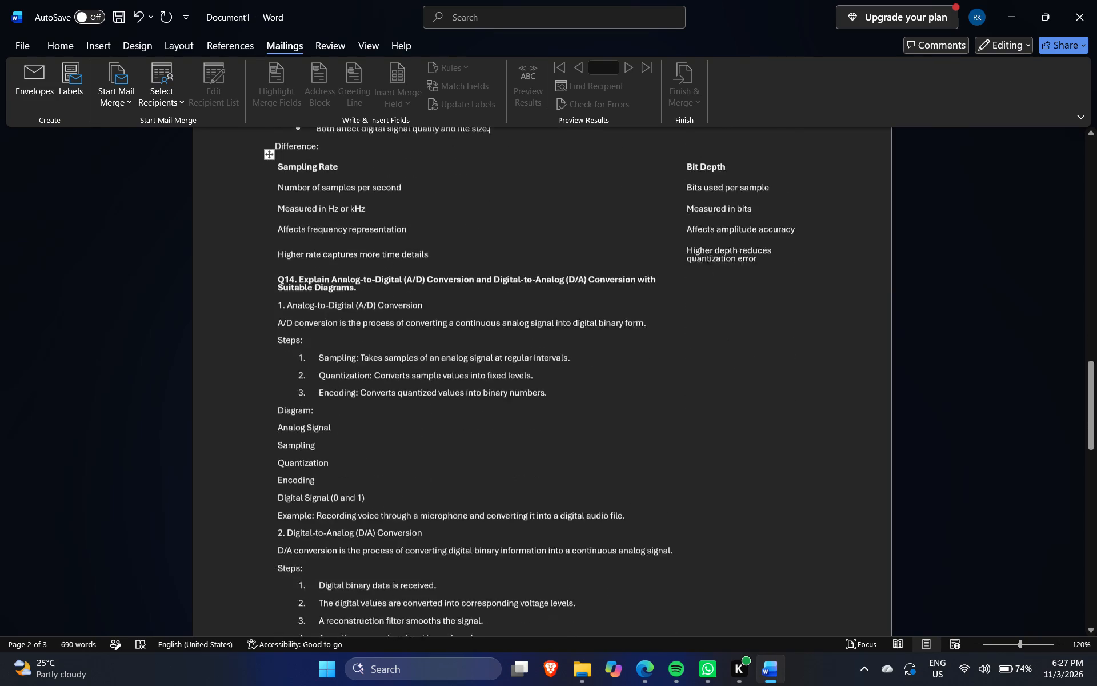
{"action": "scroll", "coordinate": [381, 398], "scroll_direction": "down", "scroll_amount": 1}
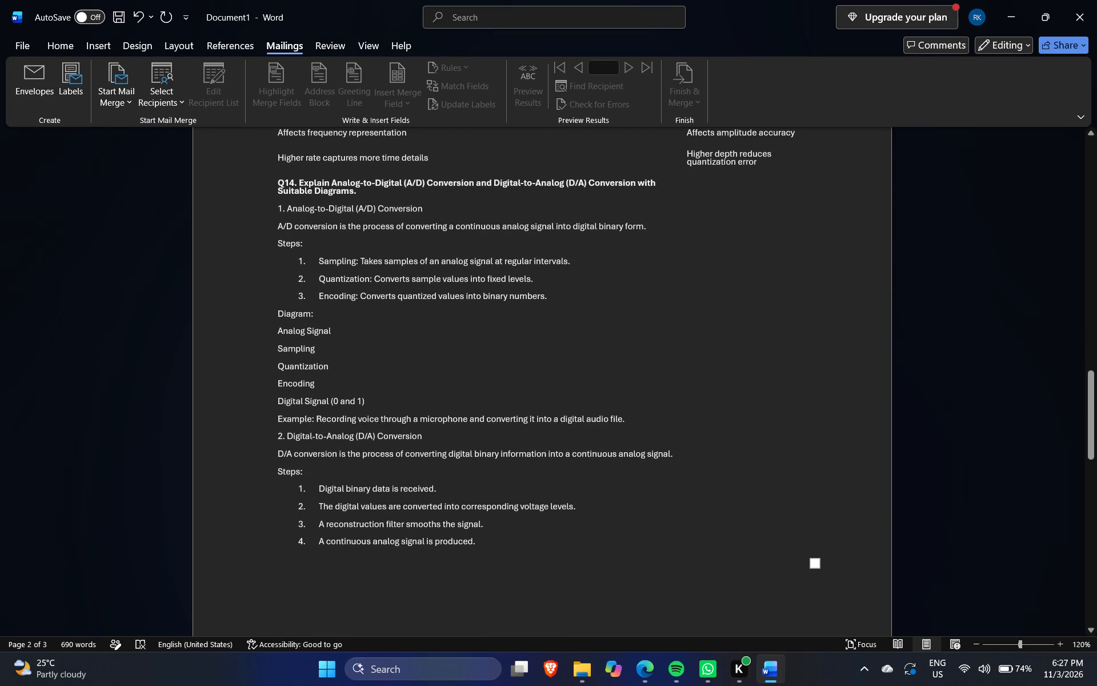
{"action": "left_click", "coordinate": [428, 208]}
{"action": "key", "text": "BackSpace"}
{"action": "key", "text": "BackSpace"}
{"action": "key", "text": "BackSpace"}
{"action": "key", "text": "BackSpace"}
{"action": "key", "text": "BackSpace"}
{"action": "key", "text": "BackSpace"}
{"action": "key", "text": "BackSpace"}
{"action": "key", "text": "BackSpace"}
{"action": "key", "text": "BackSpace"}
{"action": "key", "text": "BackSpace"}
{"action": "key", "text": "BackSpace"}
{"action": "key", "text": "BackSpace"}
{"action": "key", "text": "BackSpace"}
{"action": "key", "text": "BackSpace"}
{"action": "key", "text": "BackSpace"}
{"action": "key", "text": "BackSpace"}
{"action": "key", "text": "BackSpace"}
{"action": "key", "text": "BackSpace"}
{"action": "key", "text": "BackSpace"}
{"action": "key", "text": "BackSpace"}
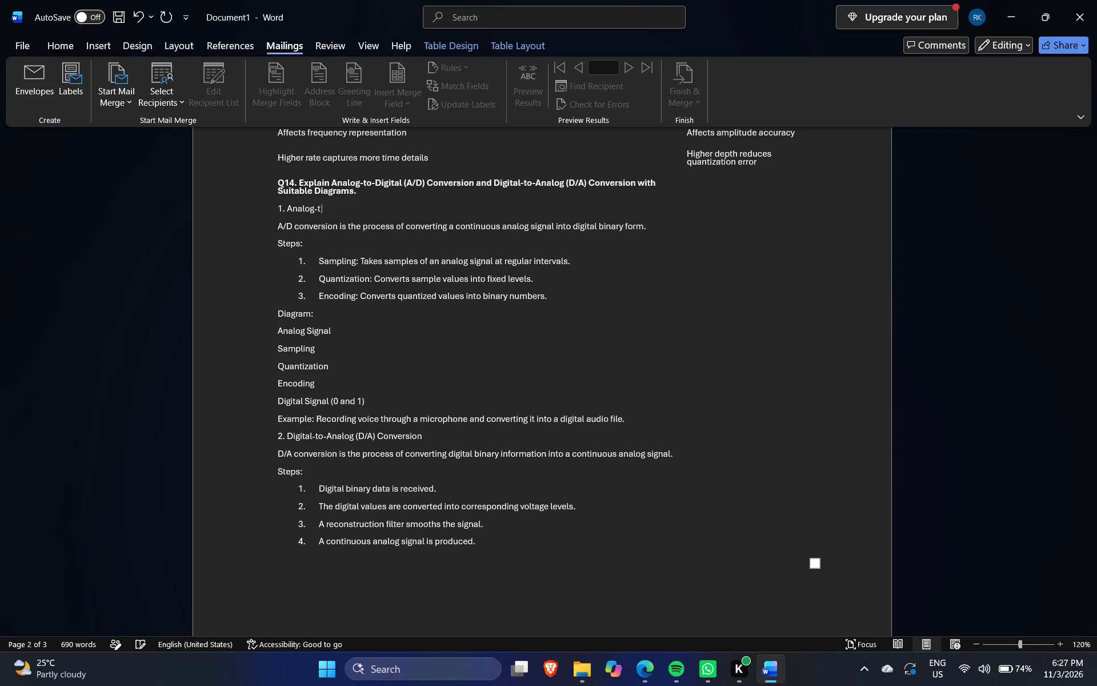
{"action": "key", "text": "BackSpace"}
{"action": "key", "text": "BackSpace"}
{"action": "key", "text": "BackSpace"}
{"action": "key", "text": "BackSpace"}
{"action": "key", "text": "BackSpace"}
{"action": "key", "text": "BackSpace"}
{"action": "key", "text": "BackSpace"}
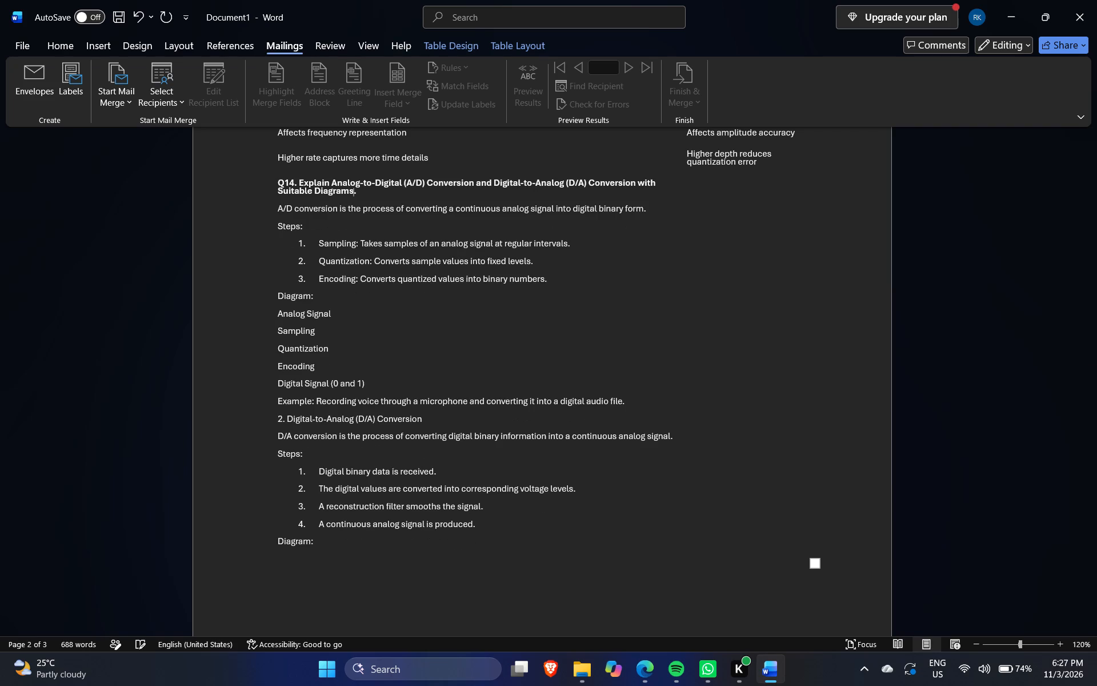
Delete the "Steps:" line between the A/D conversion definition and its numbered list in Q14.
{"action": "key", "text": "Down"}
{"action": "key", "text": "Down"}
{"action": "key", "text": "Down"}
{"action": "key", "text": "Left"}
{"action": "key", "text": "Left"}
{"action": "key", "text": "Left"}
{"action": "key", "text": "Left"}
{"action": "key", "text": "Left"}
{"action": "key", "text": "Left"}
{"action": "key", "text": "Left"}
{"action": "key", "text": "Left"}
{"action": "key", "text": "Left"}
{"action": "key", "text": "Left"}
{"action": "key", "text": "Down"}
{"action": "key", "text": "Left"}
{"action": "key", "text": "Left"}
{"action": "key", "text": "BackSpace"}
{"action": "key", "text": "BackSpace"}
{"action": "key", "text": "BackSpace"}
{"action": "key", "text": "BackSpace"}
{"action": "key", "text": "BackSpace"}
{"action": "key", "text": "BackSpace"}
{"action": "key", "text": "BackSpace"}
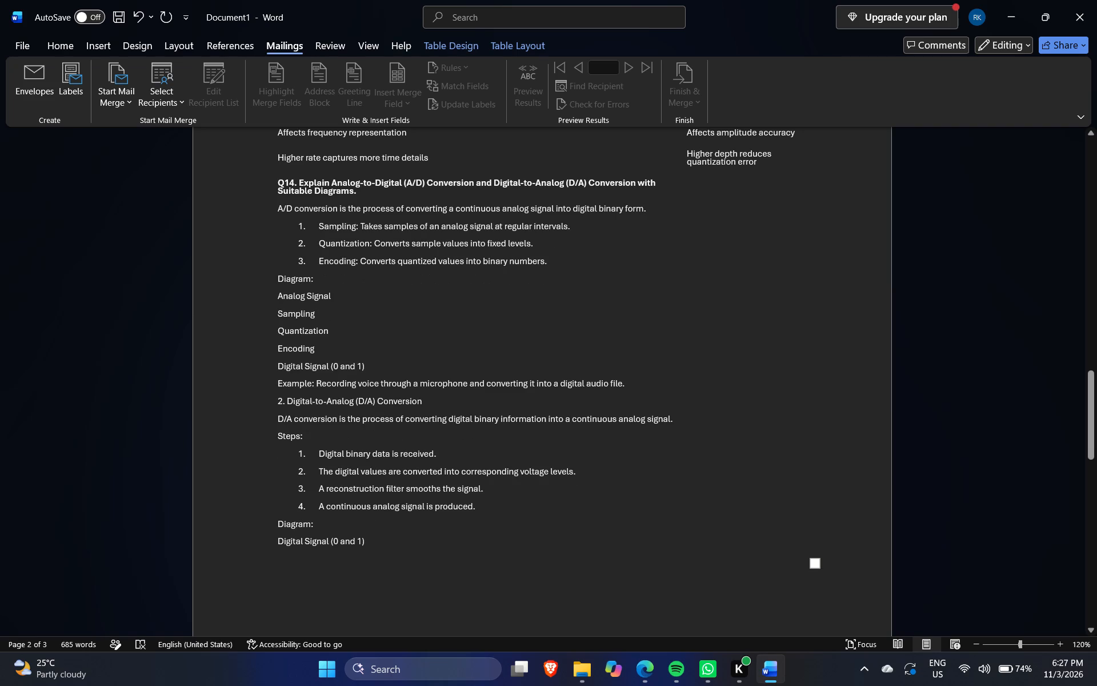
Join the "Analog Signal" and "Sampling" lines onto the A/D "Diagram:" line in Q14, with a hyphen between the two stages.
{"action": "left_click", "coordinate": [322, 274]}
{"action": "left_click", "coordinate": [275, 295]}
{"action": "key", "text": "BackSpace"}
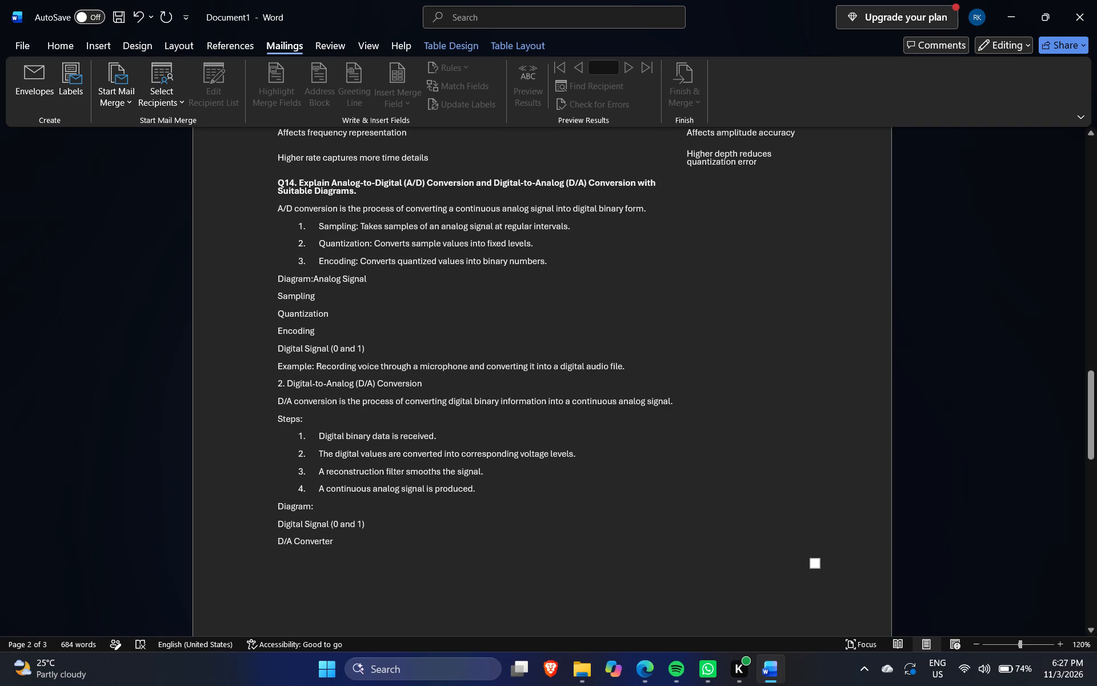
{"action": "left_click", "coordinate": [275, 298]}
{"action": "key", "text": "BackSpace"}
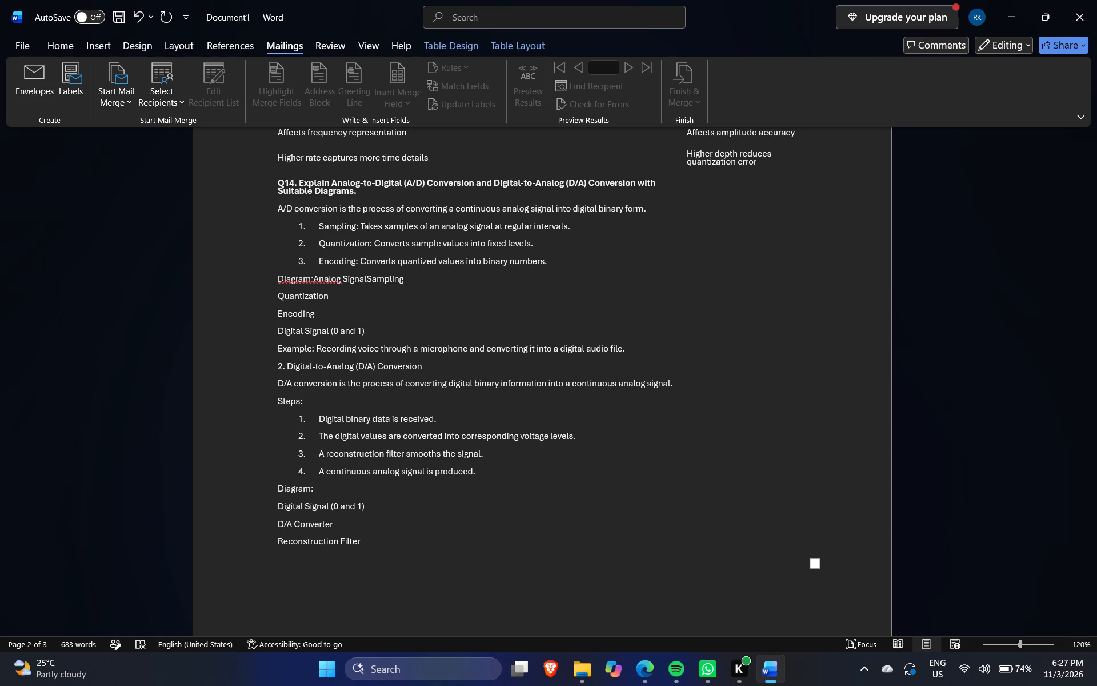
{"action": "key", "text": "minus"}
Join the "Quantization" line onto the A/D diagram line after "Sampling", separated by a hyphen.
{"action": "key", "text": "Down"}
{"action": "key", "text": "Left"}
{"action": "key", "text": "Left"}
{"action": "key", "text": "Left"}
{"action": "key", "text": "Left"}
{"action": "key", "text": "Left"}
{"action": "key", "text": "Left"}
{"action": "key", "text": "Left"}
{"action": "key", "text": "Left"}
{"action": "key", "text": "Left"}
{"action": "key", "text": "Left"}
{"action": "key", "text": "Left"}
{"action": "key", "text": "Left"}
{"action": "key", "text": "Left"}
{"action": "key", "text": "Right"}
{"action": "key", "text": "BackSpace"}
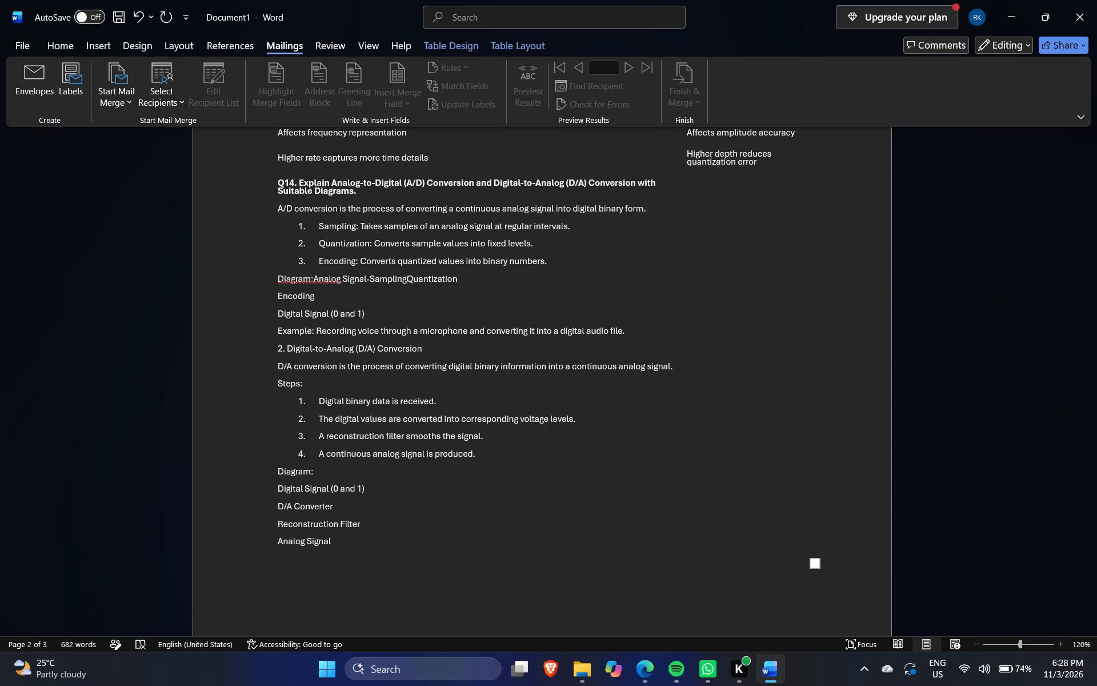
{"action": "key", "text": "minus"}
Join the "Encoding" and "Digital Signal (0 and 1)" lines onto the A/D diagram line, each preceded by a hyphen.
{"action": "key", "text": "Down"}
{"action": "key", "text": "Left"}
{"action": "key", "text": "Left"}
{"action": "key", "text": "Left"}
{"action": "key", "text": "Left"}
{"action": "key", "text": "Left"}
{"action": "key", "text": "Left"}
{"action": "key", "text": "Left"}
{"action": "key", "text": "Left"}
{"action": "key", "text": "BackSpace"}
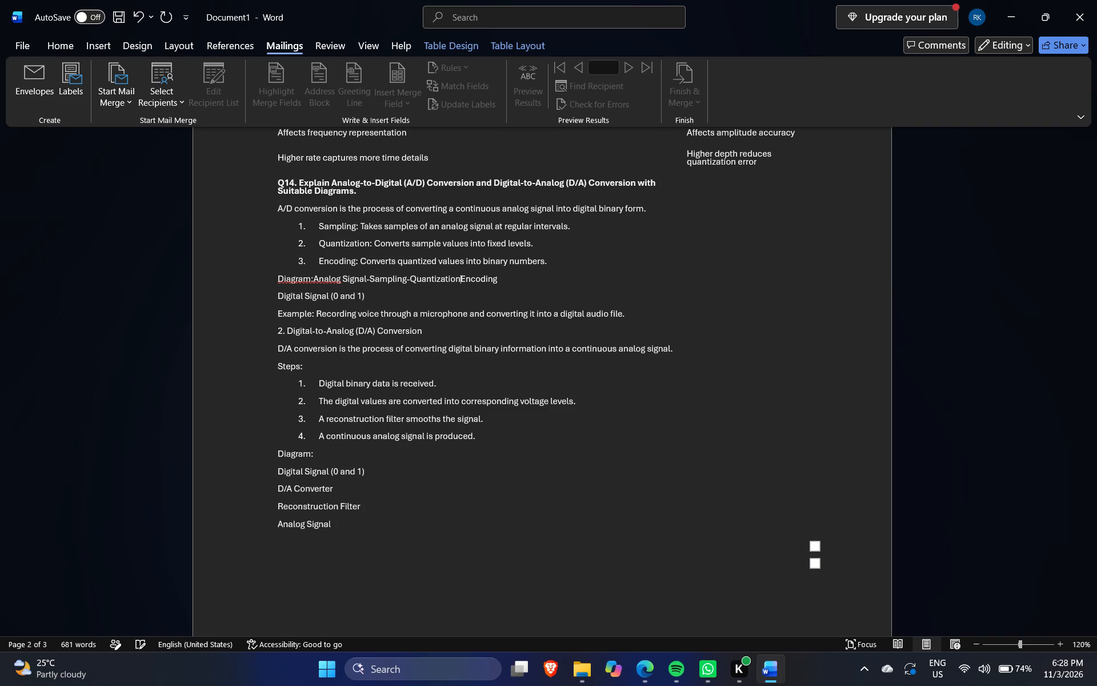
{"action": "key", "text": "minus"}
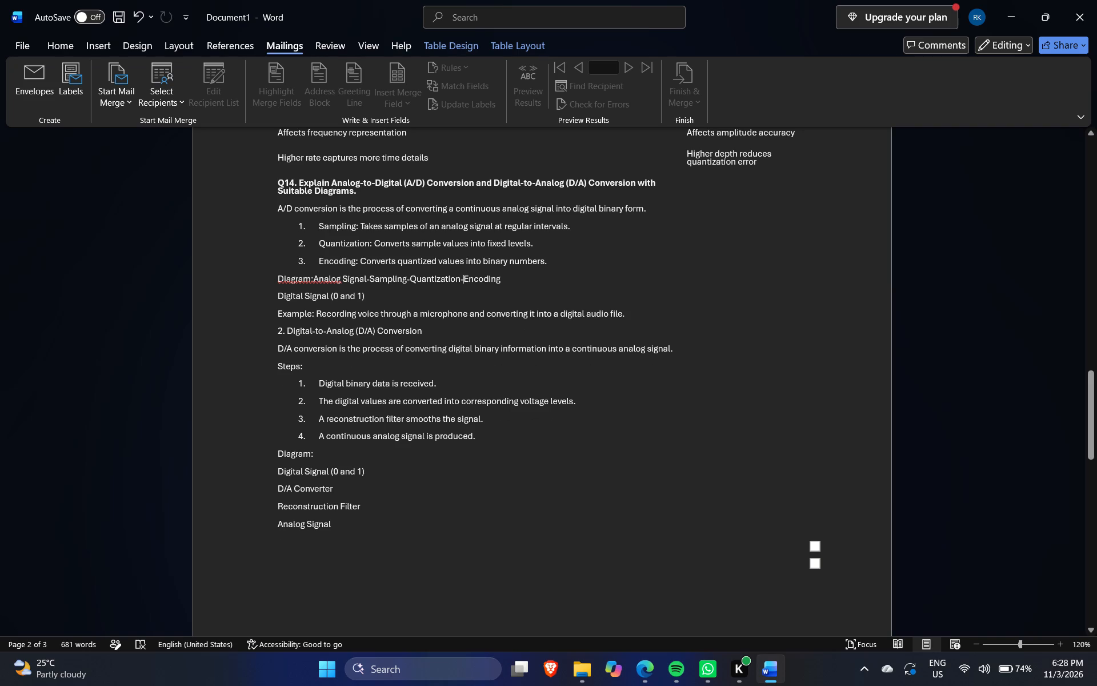
{"action": "left_click", "coordinate": [279, 296]}
{"action": "key", "text": "BackSpace"}
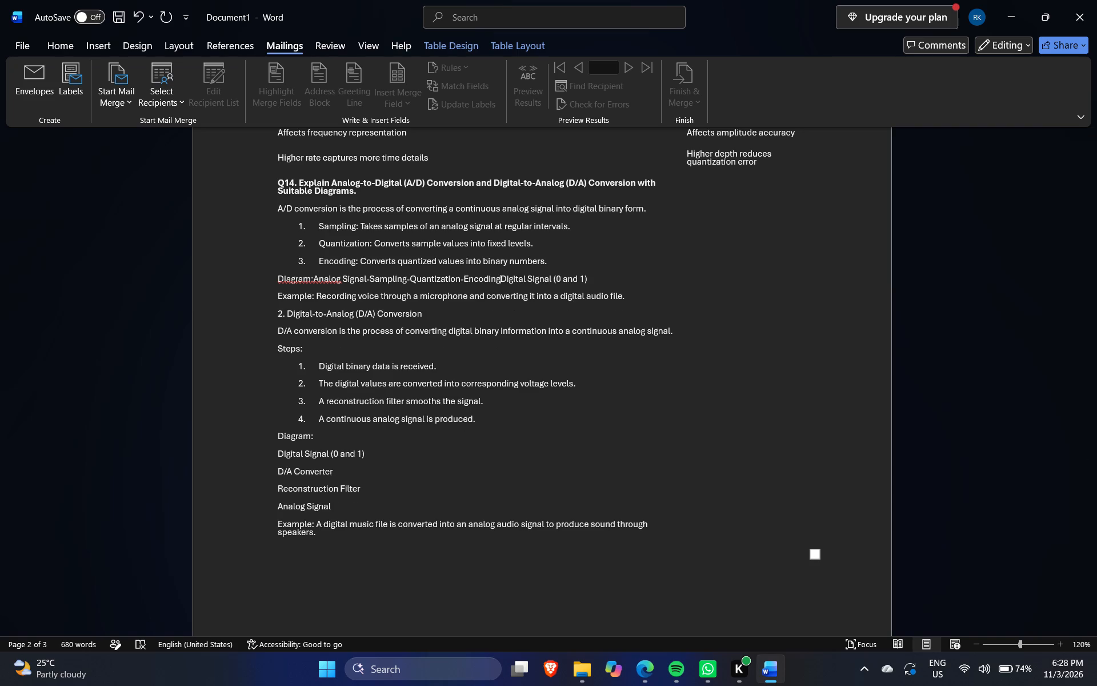
{"action": "key", "text": "minus"}
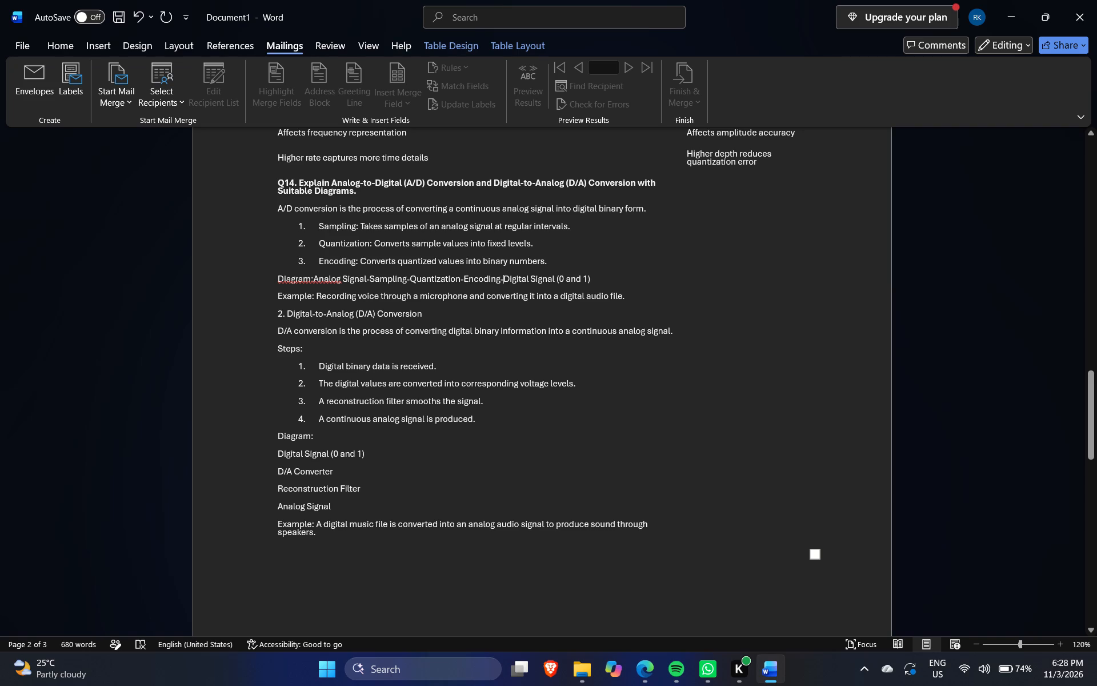
Delete the "2. Digital-to-Analog (D/A) Conversion" subheading line above the D/A conversion definition in Q14.
{"action": "left_click", "coordinate": [278, 327]}
{"action": "left_click", "coordinate": [278, 327]}
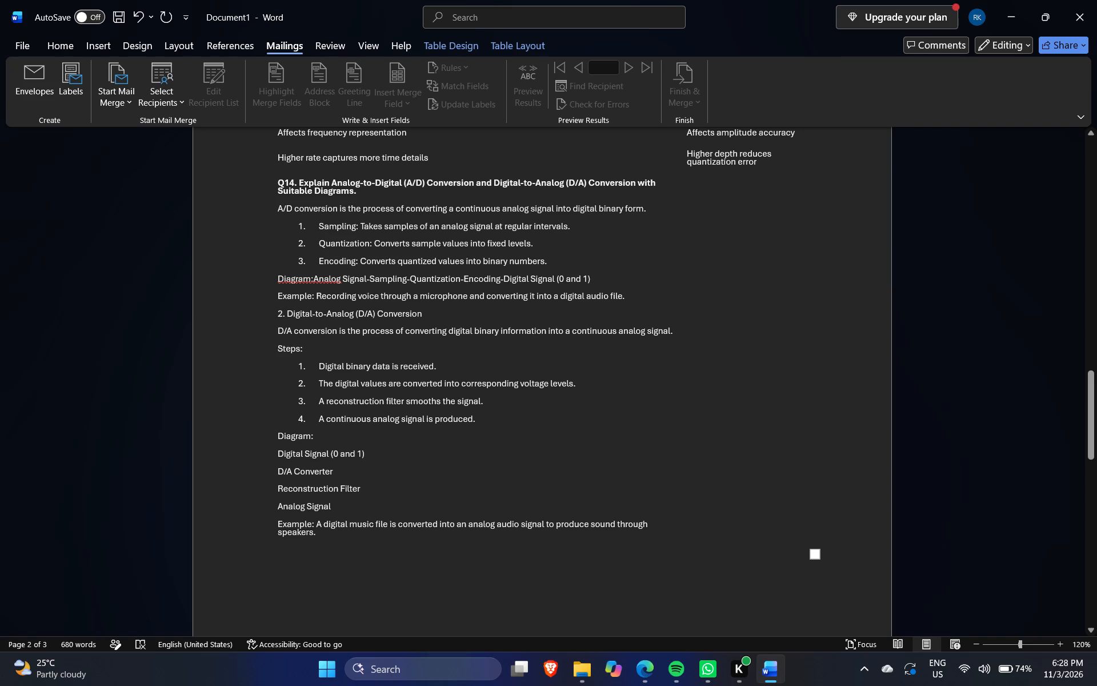
{"action": "left_click", "coordinate": [279, 329]}
{"action": "key", "text": "BackSpace"}
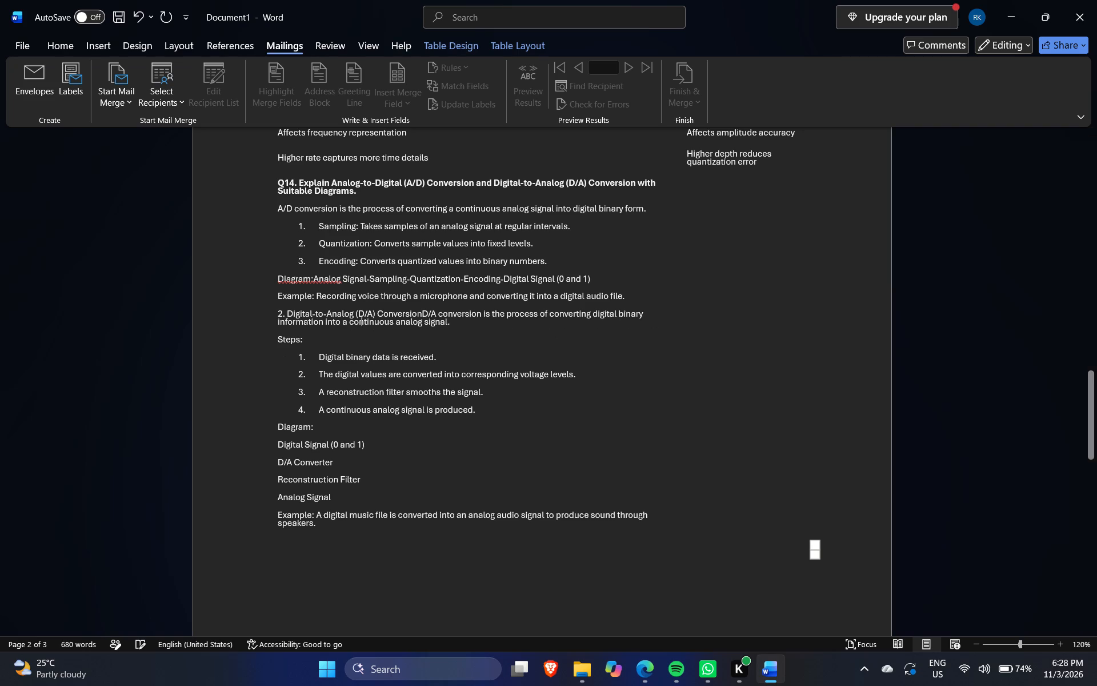
{"action": "key", "text": "BackSpace"}
{"action": "key", "text": "BackSpace"}
{"action": "key", "text": "BackSpace"}
{"action": "key", "text": "BackSpace"}
{"action": "key", "text": "BackSpace"}
{"action": "key", "text": "BackSpace"}
{"action": "key", "text": "BackSpace"}
{"action": "key", "text": "BackSpace"}
{"action": "key", "text": "BackSpace"}
{"action": "key", "text": "BackSpace"}
{"action": "key", "text": "BackSpace"}
{"action": "key", "text": "BackSpace"}
{"action": "key", "text": "BackSpace"}
{"action": "key", "text": "BackSpace"}
{"action": "key", "text": "BackSpace"}
{"action": "key", "text": "BackSpace"}
{"action": "key", "text": "BackSpace"}
{"action": "key", "text": "BackSpace"}
{"action": "key", "text": "BackSpace"}
{"action": "key", "text": "BackSpace"}
{"action": "key", "text": "BackSpace"}
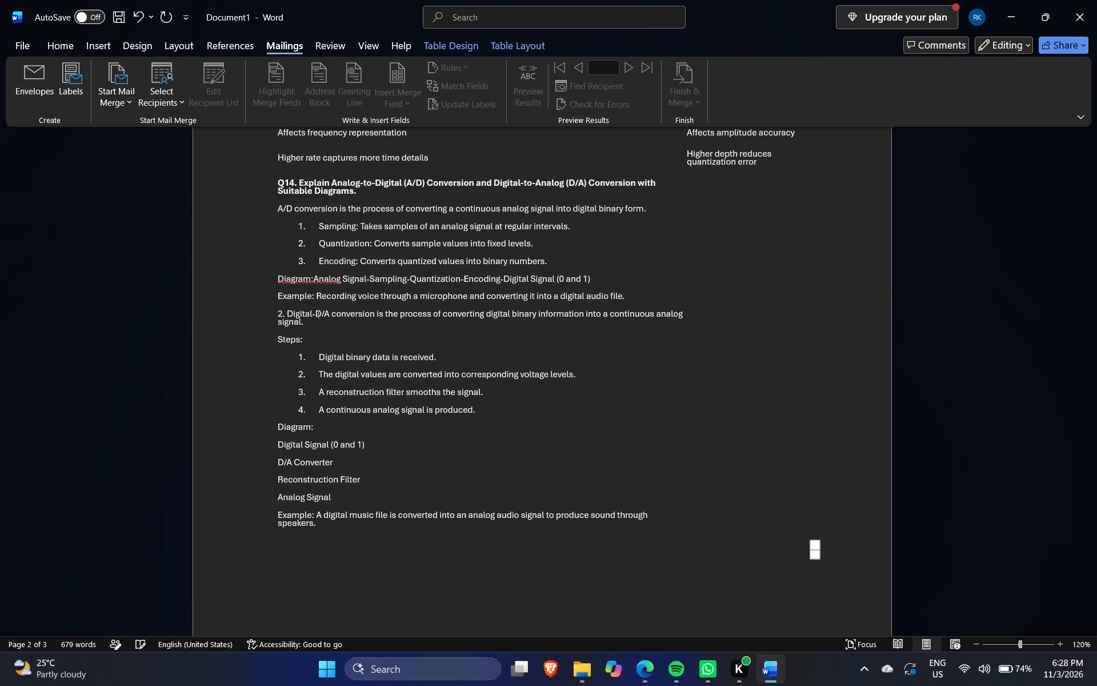
{"action": "key", "text": "BackSpace"}
{"action": "key", "text": "BackSpace"}
{"action": "key", "text": "BackSpace"}
{"action": "key", "text": "BackSpace"}
{"action": "key", "text": "BackSpace"}
{"action": "key", "text": "BackSpace"}
{"action": "key", "text": "BackSpace"}
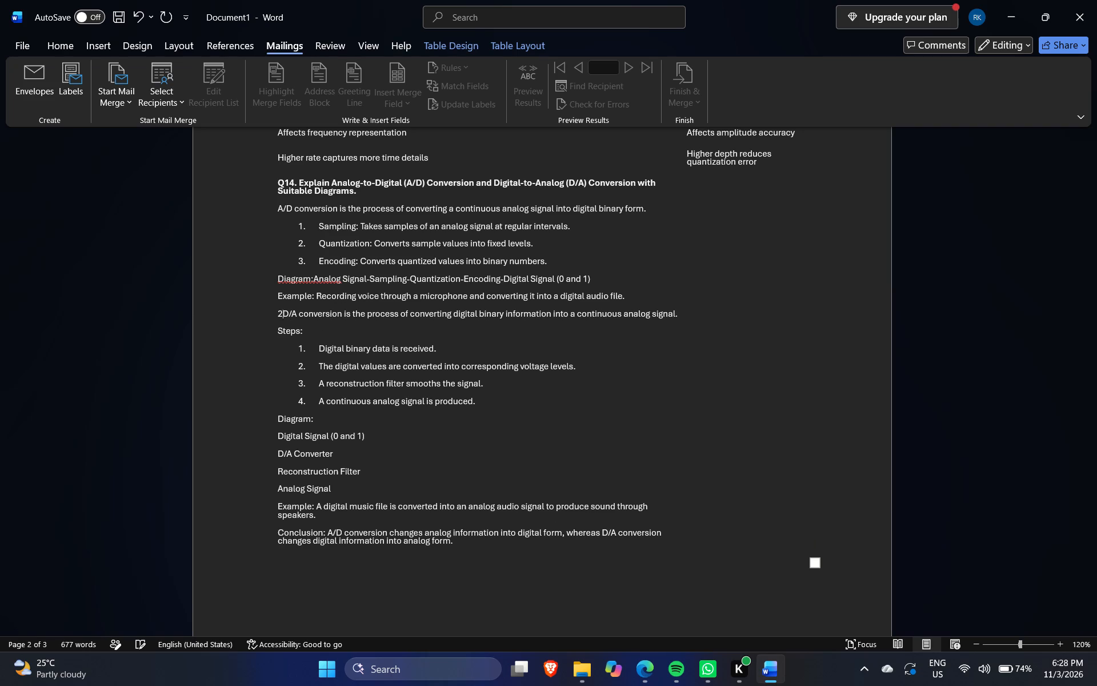
{"action": "key", "text": "BackSpace"}
Delete the "Steps:" line between the D/A conversion definition and its numbered list.
{"action": "key", "text": "Down"}
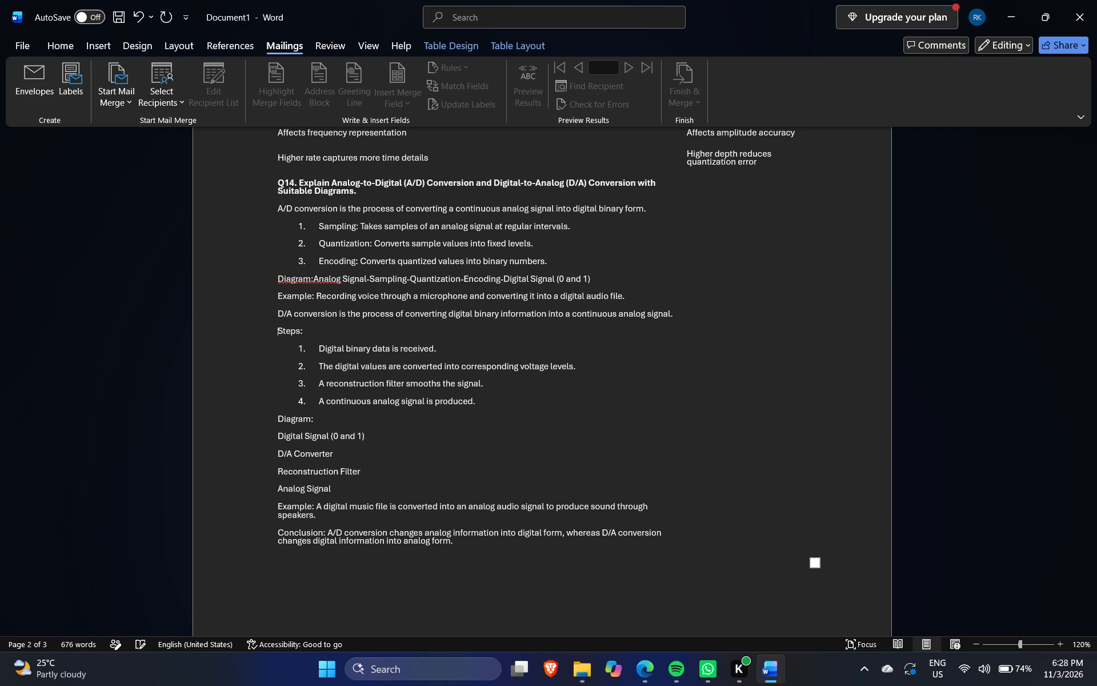
{"action": "key", "text": "Right"}
{"action": "key", "text": "Right"}
{"action": "key", "text": "Right"}
{"action": "key", "text": "Right"}
{"action": "key", "text": "Right"}
{"action": "key", "text": "Right"}
{"action": "key", "text": "Right"}
{"action": "key", "text": "Right"}
{"action": "key", "text": "Right"}
{"action": "key", "text": "Left"}
{"action": "key", "text": "Left"}
{"action": "key", "text": "Left"}
{"action": "key", "text": "BackSpace"}
{"action": "key", "text": "BackSpace"}
{"action": "key", "text": "BackSpace"}
{"action": "key", "text": "BackSpace"}
{"action": "key", "text": "BackSpace"}
{"action": "key", "text": "BackSpace"}
{"action": "key", "text": "BackSpace"}
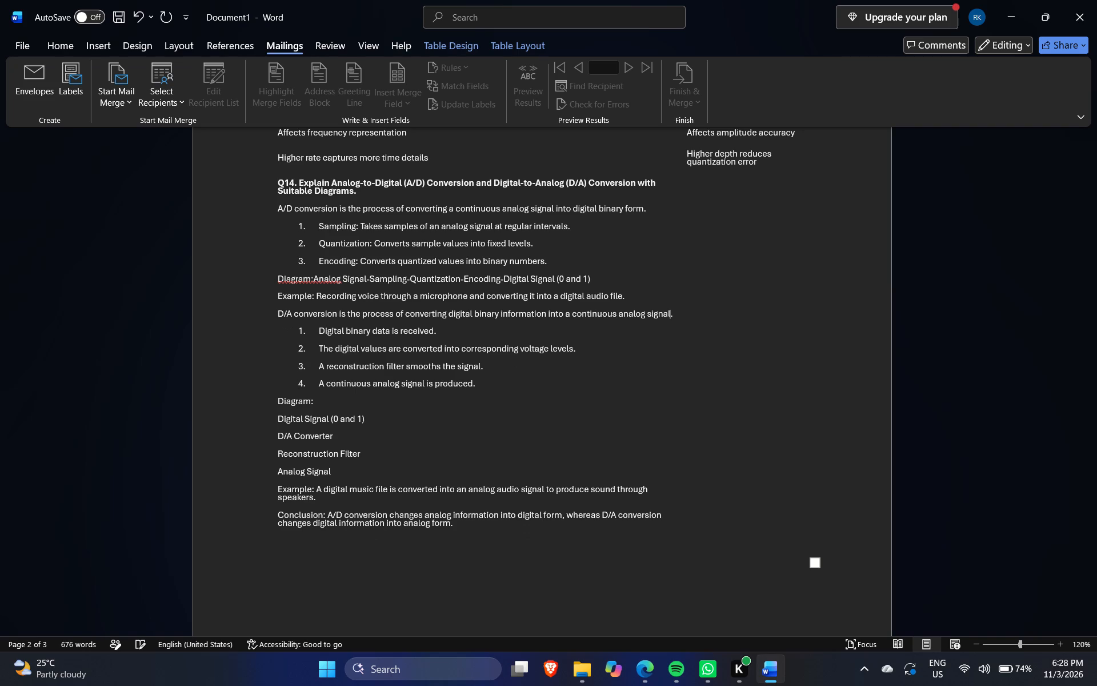
Join the "Digital Signal (0 and 1)" line directly onto the D/A "Diagram:" line, without a hyphen after the colon.
{"action": "key", "text": "Down"}
{"action": "key", "text": "Down"}
{"action": "key", "text": "Down"}
{"action": "key", "text": "Down"}
{"action": "key", "text": "Down"}
{"action": "key", "text": "Down"}
{"action": "key", "text": "Down"}
{"action": "key", "text": "Up"}
{"action": "key", "text": "Left"}
{"action": "key", "text": "Left"}
{"action": "key", "text": "Left"}
{"action": "key", "text": "Left"}
{"action": "key", "text": "Left"}
{"action": "key", "text": "Left"}
{"action": "key", "text": "Left"}
{"action": "key", "text": "Left"}
{"action": "key", "text": "Left"}
{"action": "key", "text": "Left"}
{"action": "key", "text": "Left"}
{"action": "key", "text": "Left"}
{"action": "key", "text": "Left"}
{"action": "key", "text": "Left"}
{"action": "key", "text": "Left"}
{"action": "key", "text": "Left"}
{"action": "key", "text": "Left"}
{"action": "key", "text": "Left"}
{"action": "key", "text": "Left"}
{"action": "key", "text": "Left"}
{"action": "key", "text": "Left"}
{"action": "key", "text": "Left"}
{"action": "key", "text": "Left"}
{"action": "key", "text": "Left"}
{"action": "key", "text": "BackSpace"}
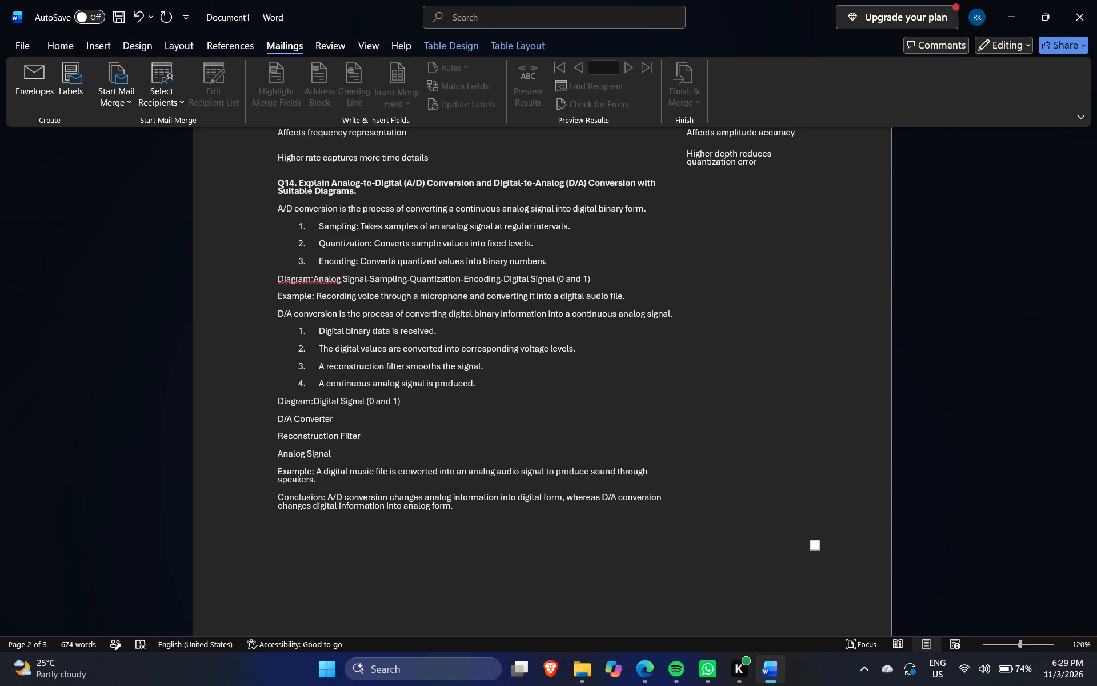
{"action": "key", "text": "minus"}
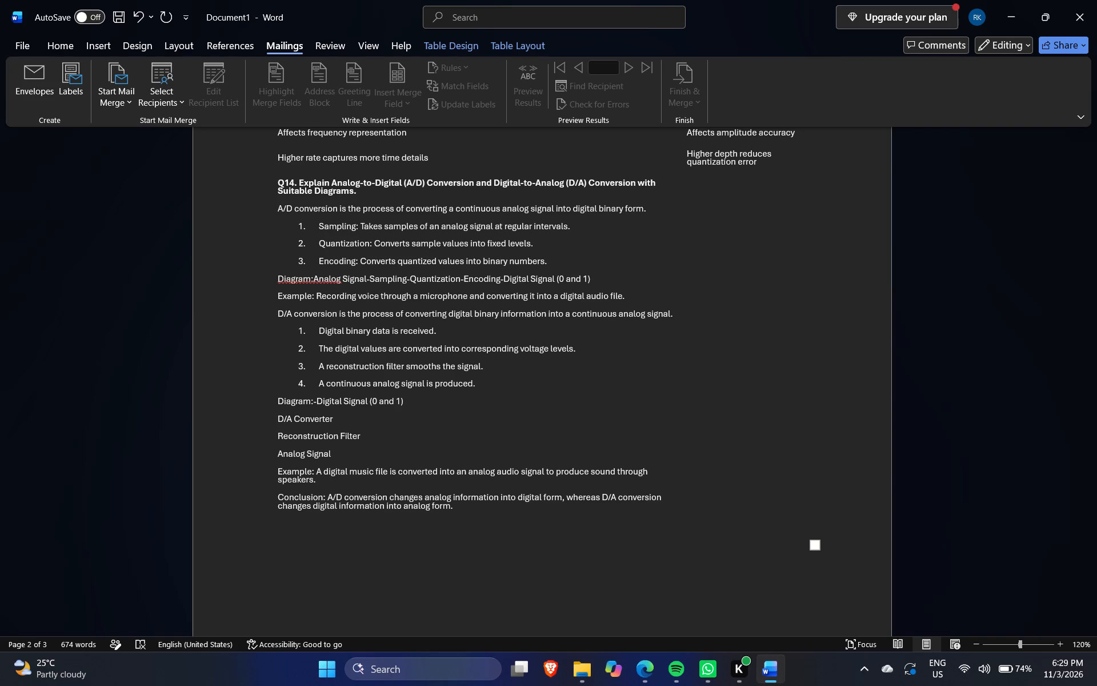
{"action": "key", "text": "BackSpace"}
Join the "D/A Converter" line onto the end of the D/A "Diagram:" line in Q14, preceded by a hyphen.
{"action": "key", "text": "Right"}
{"action": "key", "text": "Right"}
{"action": "key", "text": "Right"}
{"action": "key", "text": "Right"}
{"action": "key", "text": "Right"}
{"action": "key", "text": "Right"}
{"action": "key", "text": "Right"}
{"action": "key", "text": "Right"}
{"action": "key", "text": "Right"}
{"action": "key", "text": "Right"}
{"action": "key", "text": "Right"}
{"action": "key", "text": "Right"}
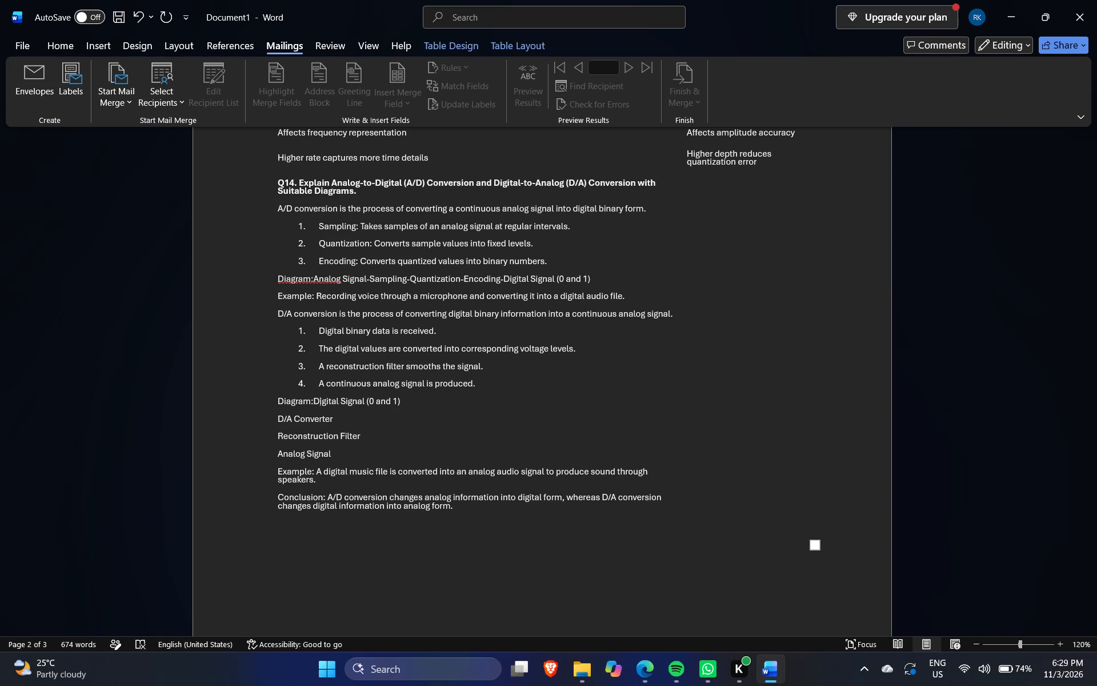
{"action": "key", "text": "Down"}
{"action": "key", "text": "Left"}
{"action": "key", "text": "Left"}
{"action": "key", "text": "Left"}
{"action": "key", "text": "Left"}
{"action": "key", "text": "Left"}
{"action": "key", "text": "Left"}
{"action": "key", "text": "Left"}
{"action": "key", "text": "Left"}
{"action": "key", "text": "Left"}
{"action": "key", "text": "Left"}
{"action": "key", "text": "Left"}
{"action": "key", "text": "Left"}
{"action": "key", "text": "Left"}
{"action": "key", "text": "BackSpace"}
{"action": "key", "text": "minus"}
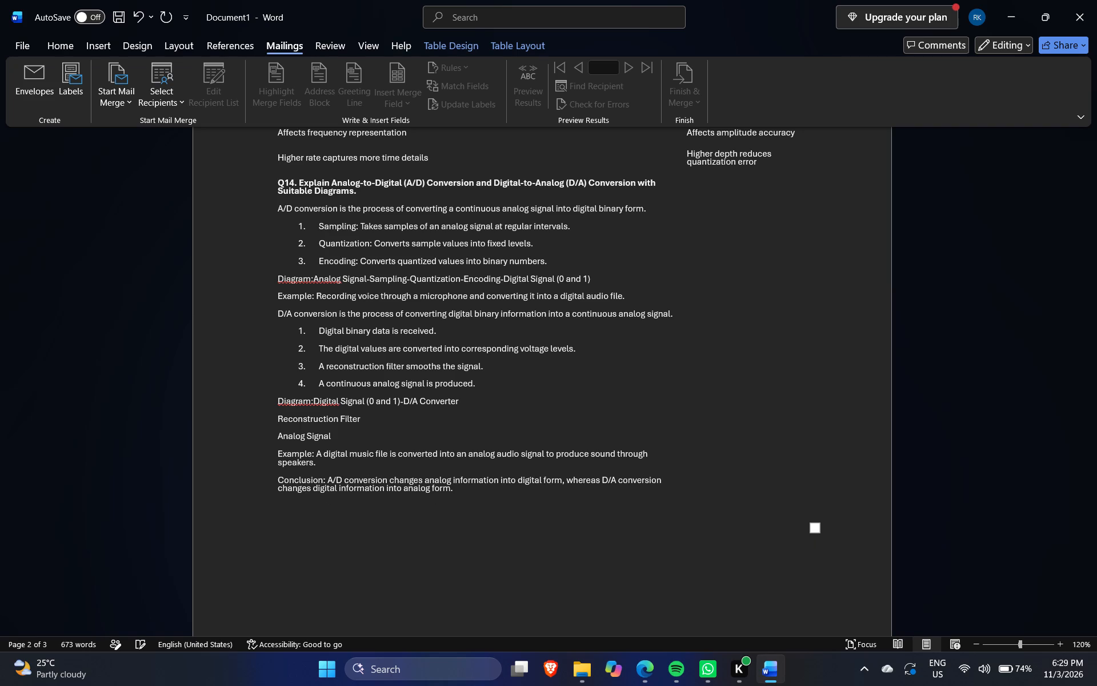
Join the "Reconstruction Filter" line onto the end of the D/A diagram line, preceded by a hyphen.
{"action": "key", "text": "Down"}
{"action": "key", "text": "Left"}
{"action": "key", "text": "Left"}
{"action": "key", "text": "Left"}
{"action": "key", "text": "Left"}
{"action": "key", "text": "Left"}
{"action": "key", "text": "Left"}
{"action": "key", "text": "Left"}
{"action": "key", "text": "Left"}
{"action": "key", "text": "Left"}
{"action": "key", "text": "Left"}
{"action": "key", "text": "Left"}
{"action": "key", "text": "Left"}
{"action": "key", "text": "Left"}
{"action": "key", "text": "Left"}
{"action": "key", "text": "Left"}
{"action": "key", "text": "Left"}
{"action": "key", "text": "Left"}
{"action": "key", "text": "Left"}
{"action": "key", "text": "Left"}
{"action": "key", "text": "Left"}
{"action": "key", "text": "Left"}
{"action": "key", "text": "BackSpace"}
{"action": "key", "text": "minus"}
Join the "Analog Signal" line onto the end of the D/A diagram line, preceded by a hyphen.
{"action": "key", "text": "Down"}
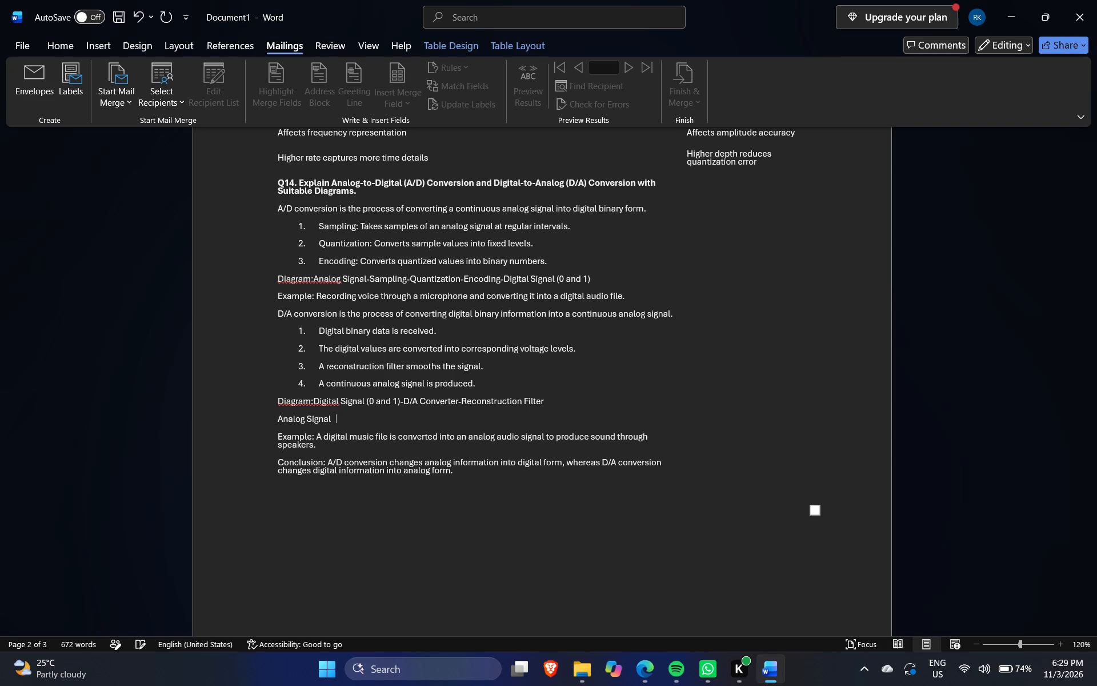
{"action": "key", "text": "Left"}
{"action": "key", "text": "Left"}
{"action": "key", "text": "Left"}
{"action": "key", "text": "Left"}
{"action": "key", "text": "Left"}
{"action": "key", "text": "Left"}
{"action": "key", "text": "Left"}
{"action": "key", "text": "Left"}
{"action": "key", "text": "Left"}
{"action": "key", "text": "Left"}
{"action": "key", "text": "Left"}
{"action": "key", "text": "Left"}
{"action": "key", "text": "Left"}
{"action": "key", "text": "BackSpace"}
{"action": "key", "text": "minus"}
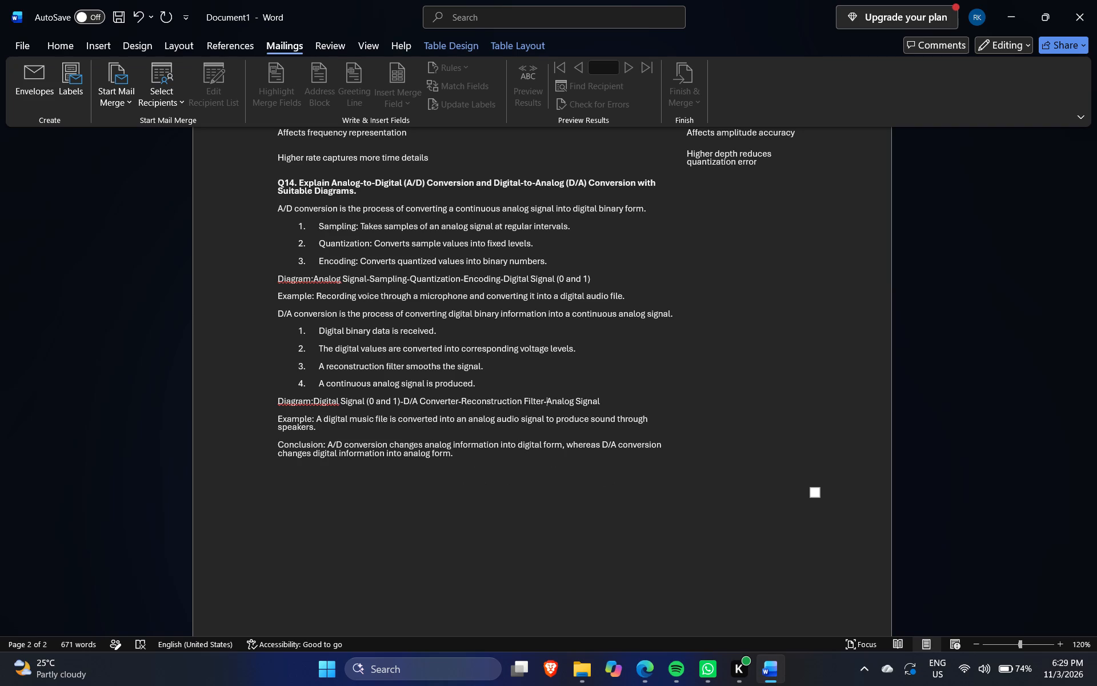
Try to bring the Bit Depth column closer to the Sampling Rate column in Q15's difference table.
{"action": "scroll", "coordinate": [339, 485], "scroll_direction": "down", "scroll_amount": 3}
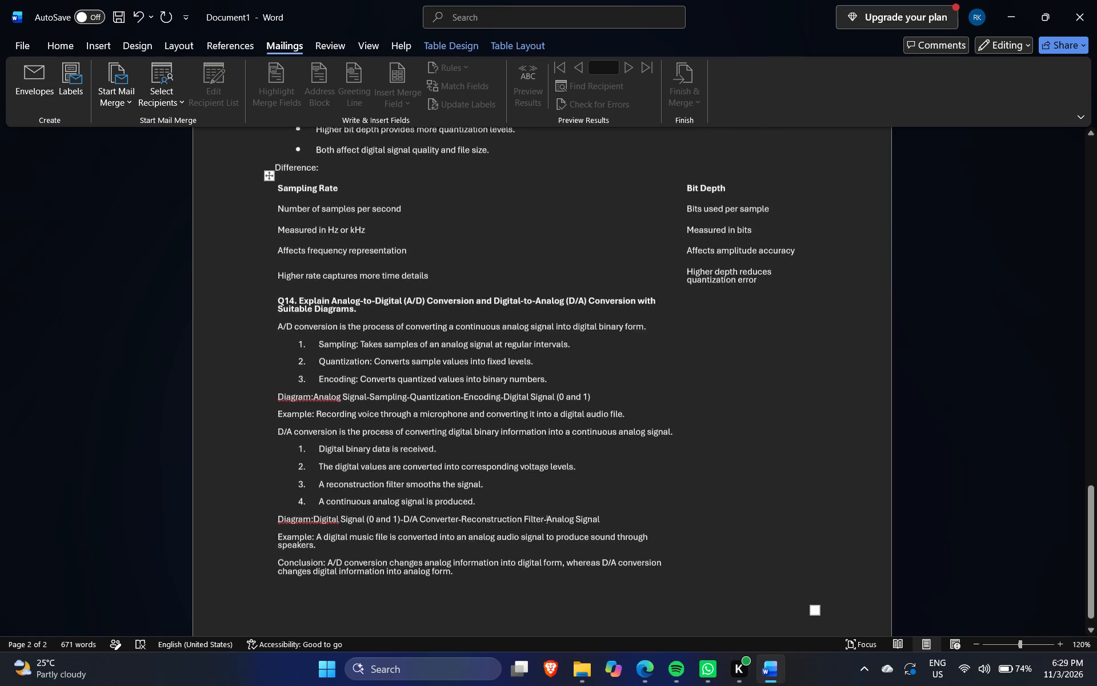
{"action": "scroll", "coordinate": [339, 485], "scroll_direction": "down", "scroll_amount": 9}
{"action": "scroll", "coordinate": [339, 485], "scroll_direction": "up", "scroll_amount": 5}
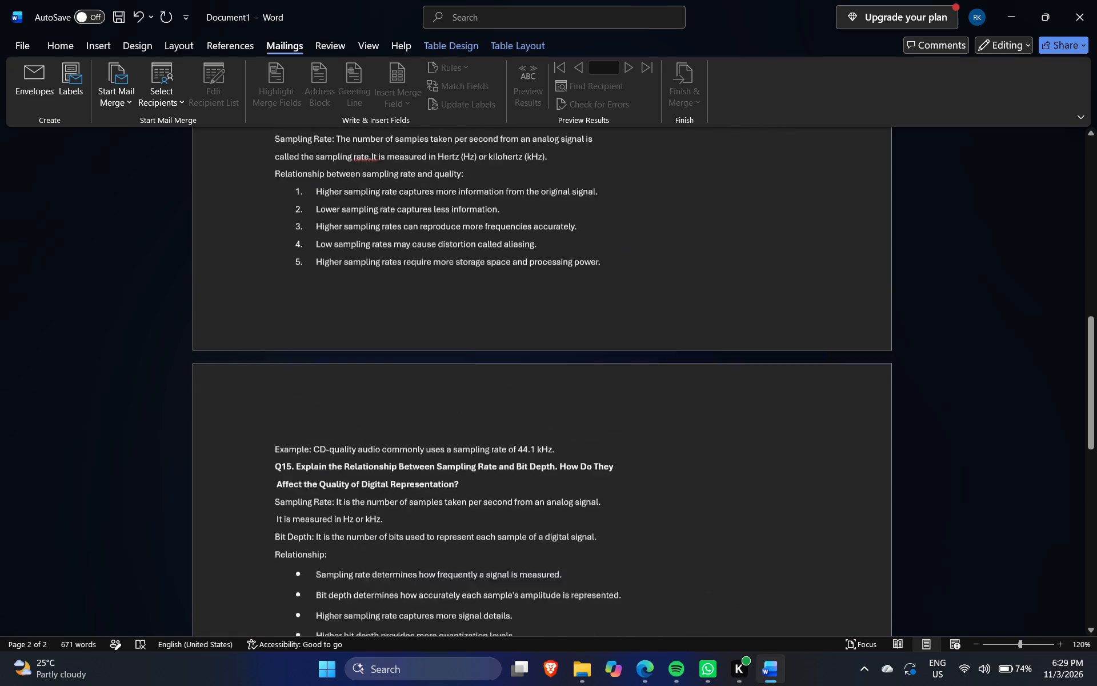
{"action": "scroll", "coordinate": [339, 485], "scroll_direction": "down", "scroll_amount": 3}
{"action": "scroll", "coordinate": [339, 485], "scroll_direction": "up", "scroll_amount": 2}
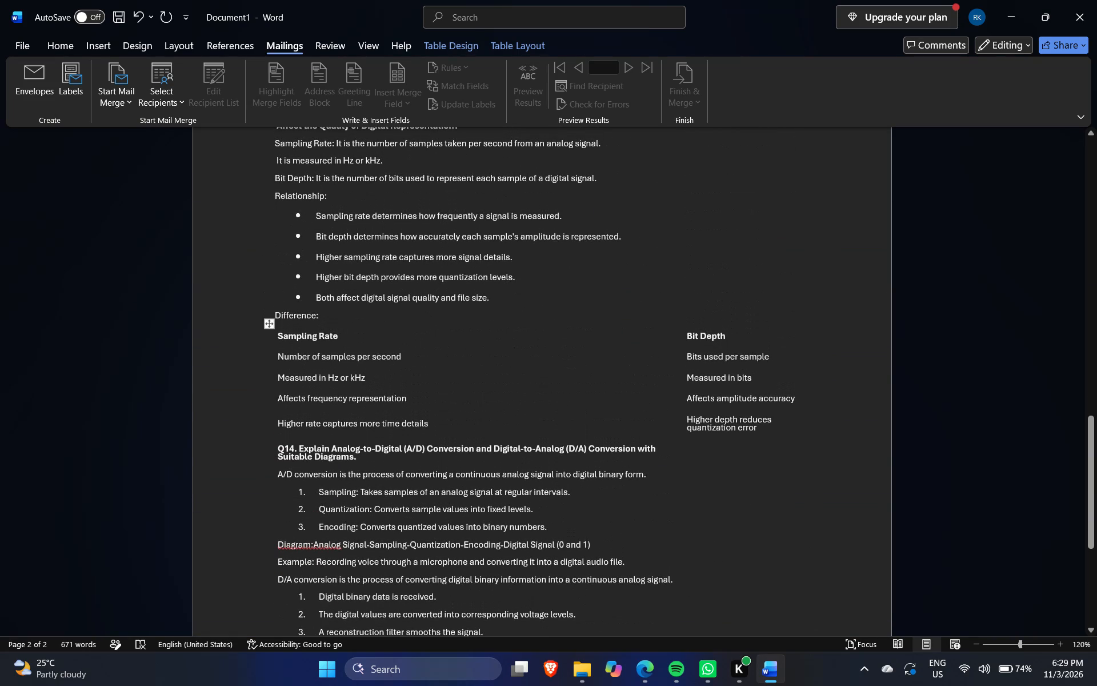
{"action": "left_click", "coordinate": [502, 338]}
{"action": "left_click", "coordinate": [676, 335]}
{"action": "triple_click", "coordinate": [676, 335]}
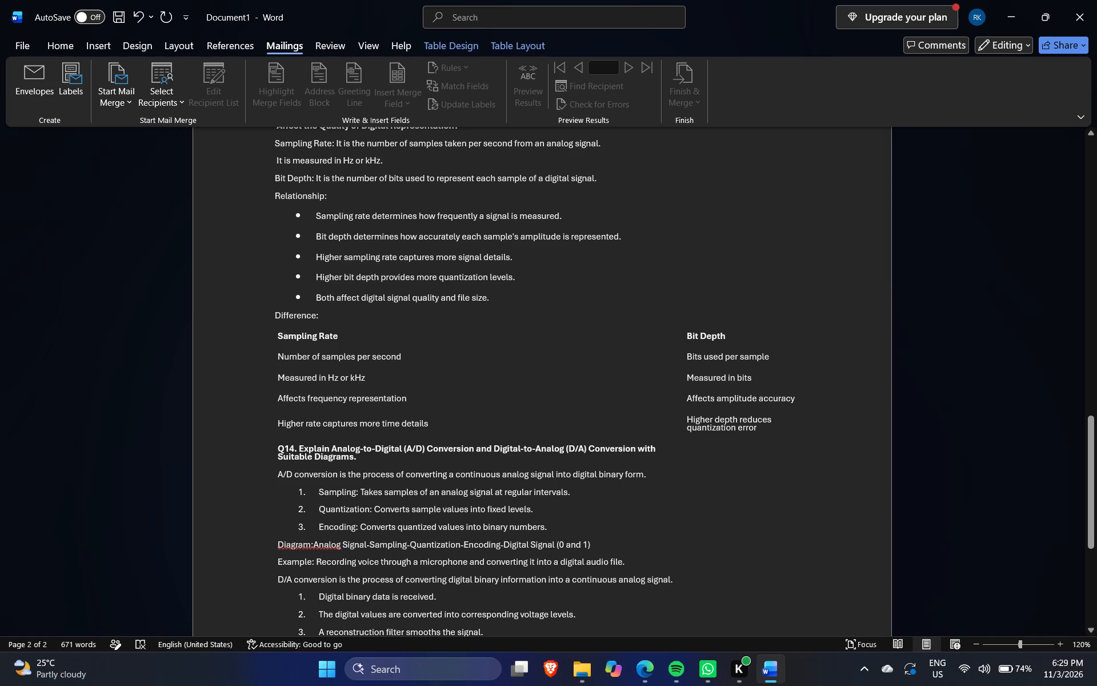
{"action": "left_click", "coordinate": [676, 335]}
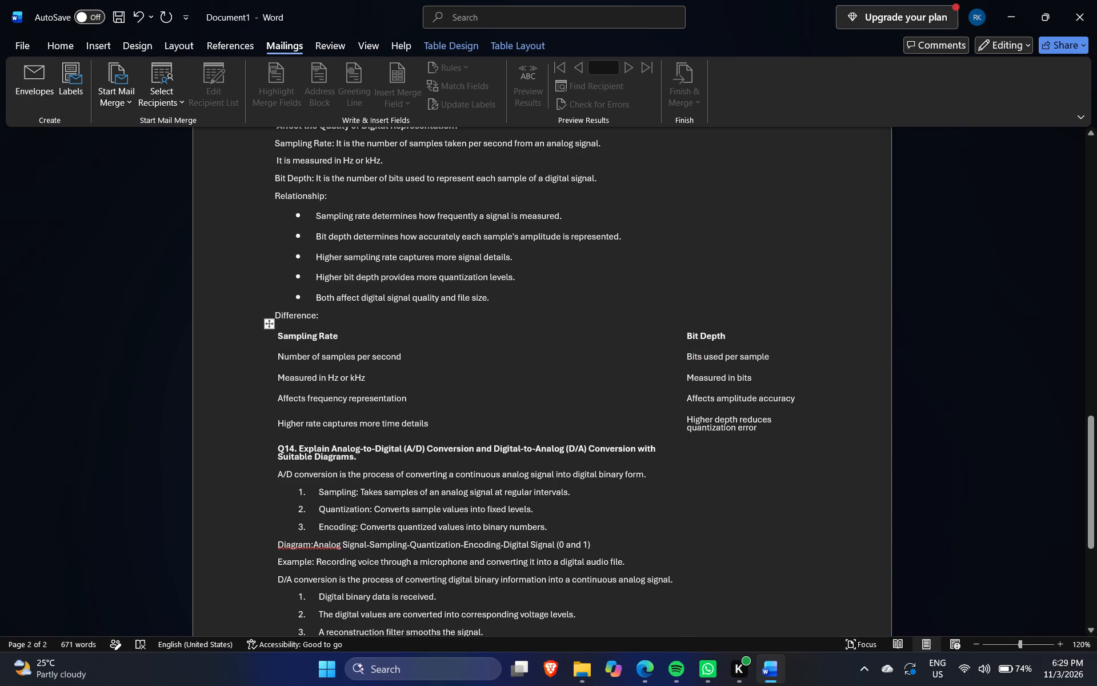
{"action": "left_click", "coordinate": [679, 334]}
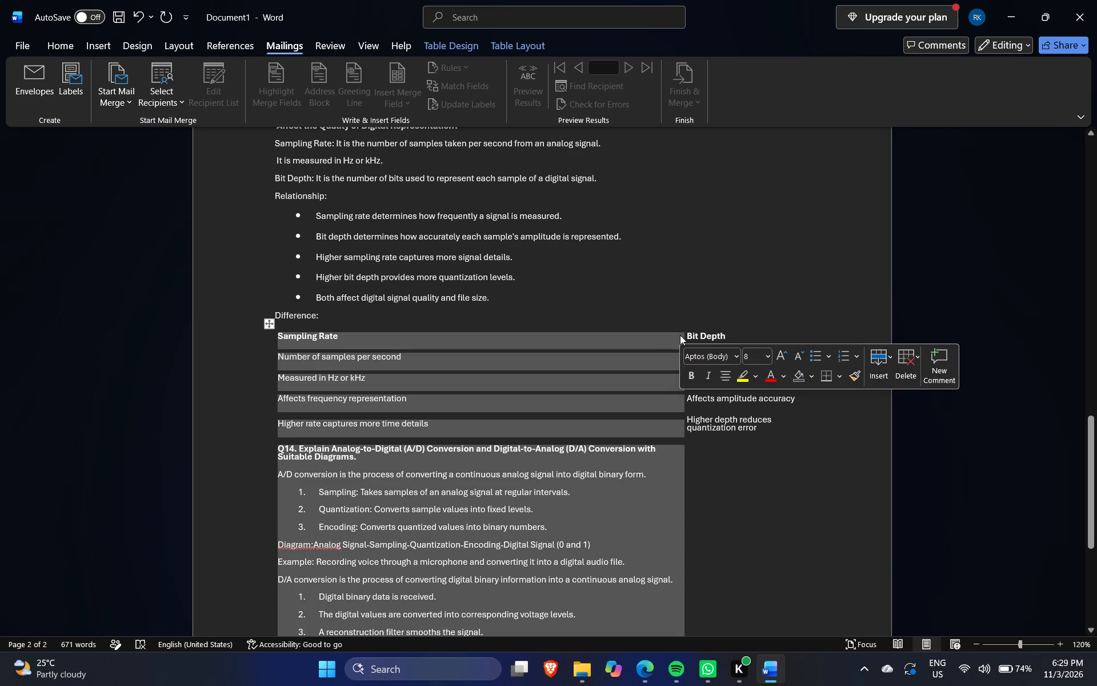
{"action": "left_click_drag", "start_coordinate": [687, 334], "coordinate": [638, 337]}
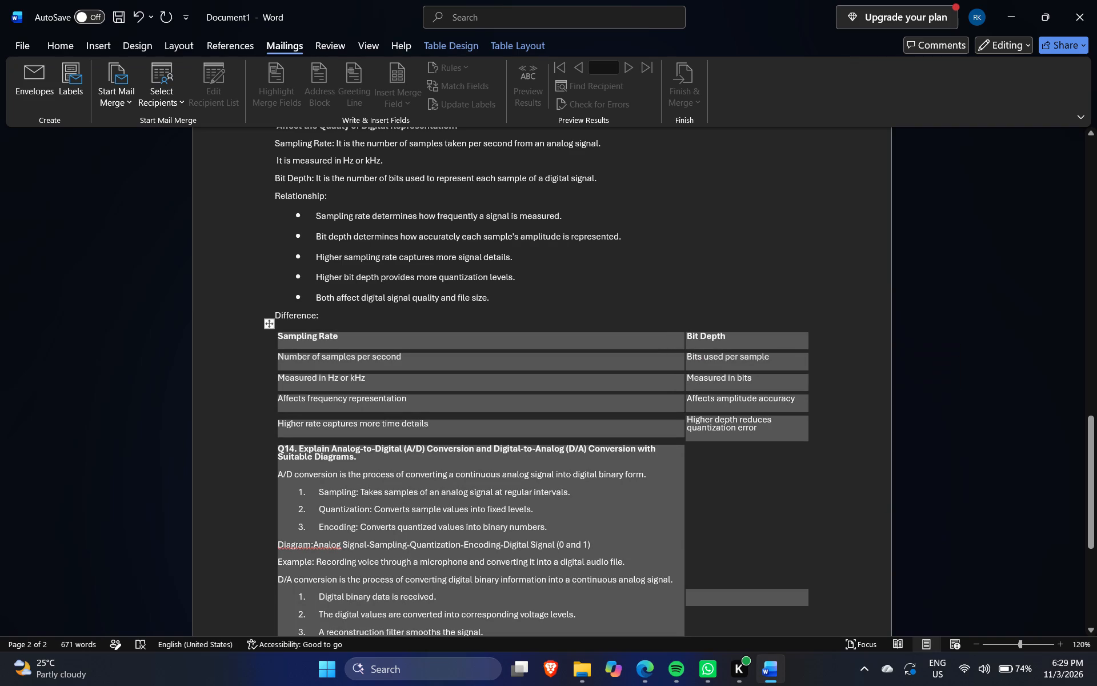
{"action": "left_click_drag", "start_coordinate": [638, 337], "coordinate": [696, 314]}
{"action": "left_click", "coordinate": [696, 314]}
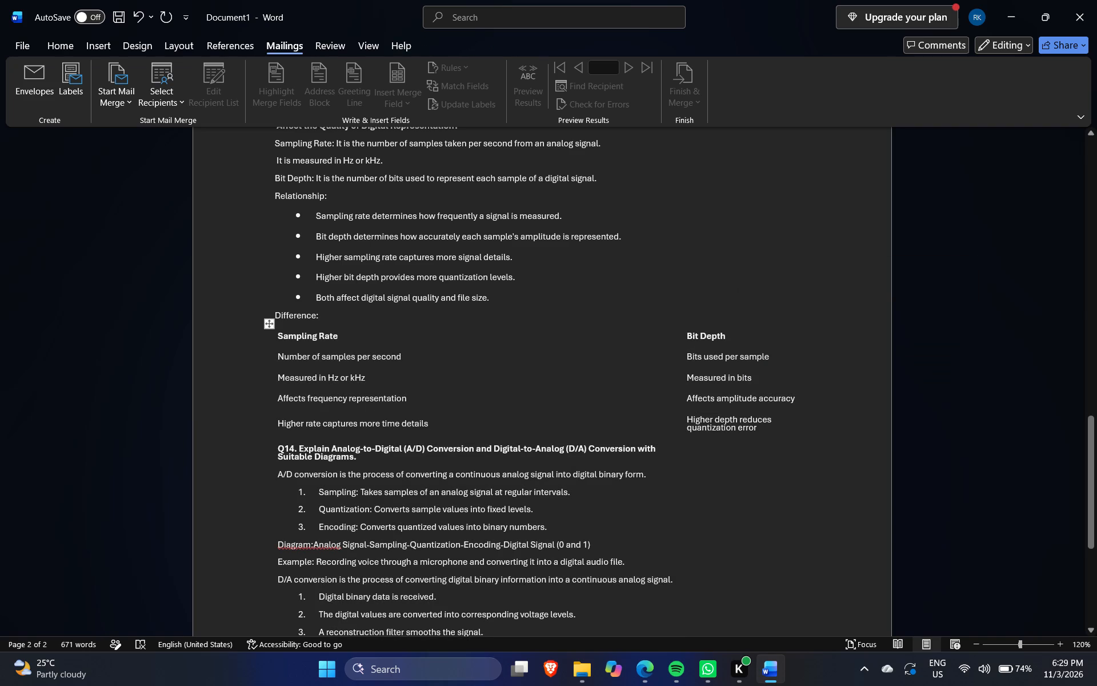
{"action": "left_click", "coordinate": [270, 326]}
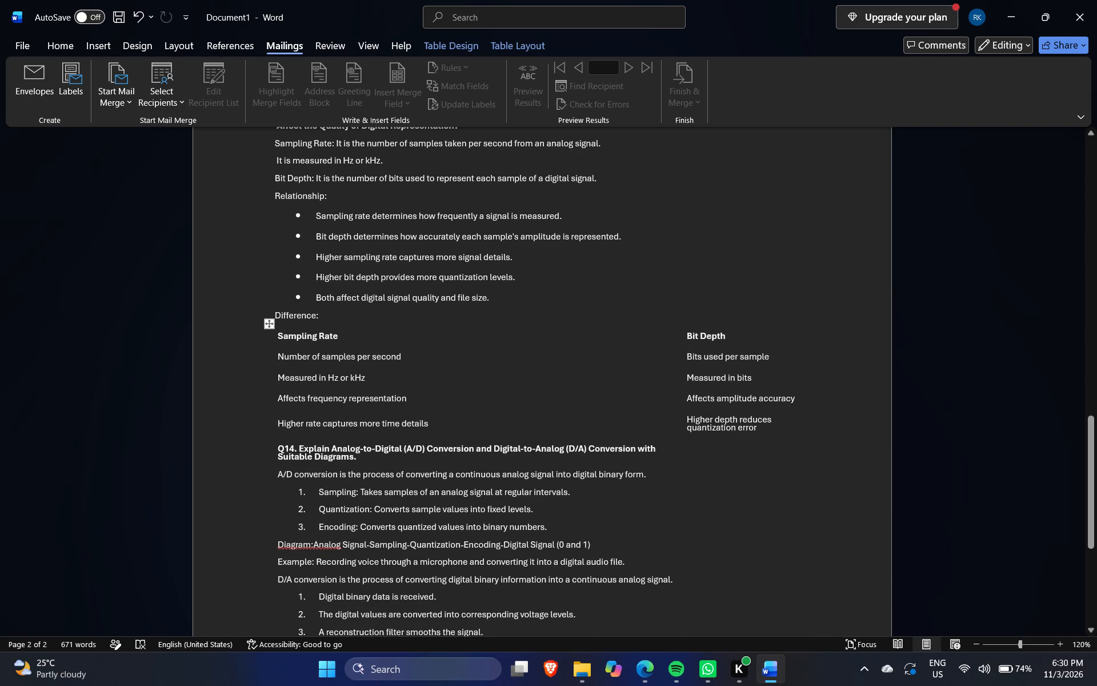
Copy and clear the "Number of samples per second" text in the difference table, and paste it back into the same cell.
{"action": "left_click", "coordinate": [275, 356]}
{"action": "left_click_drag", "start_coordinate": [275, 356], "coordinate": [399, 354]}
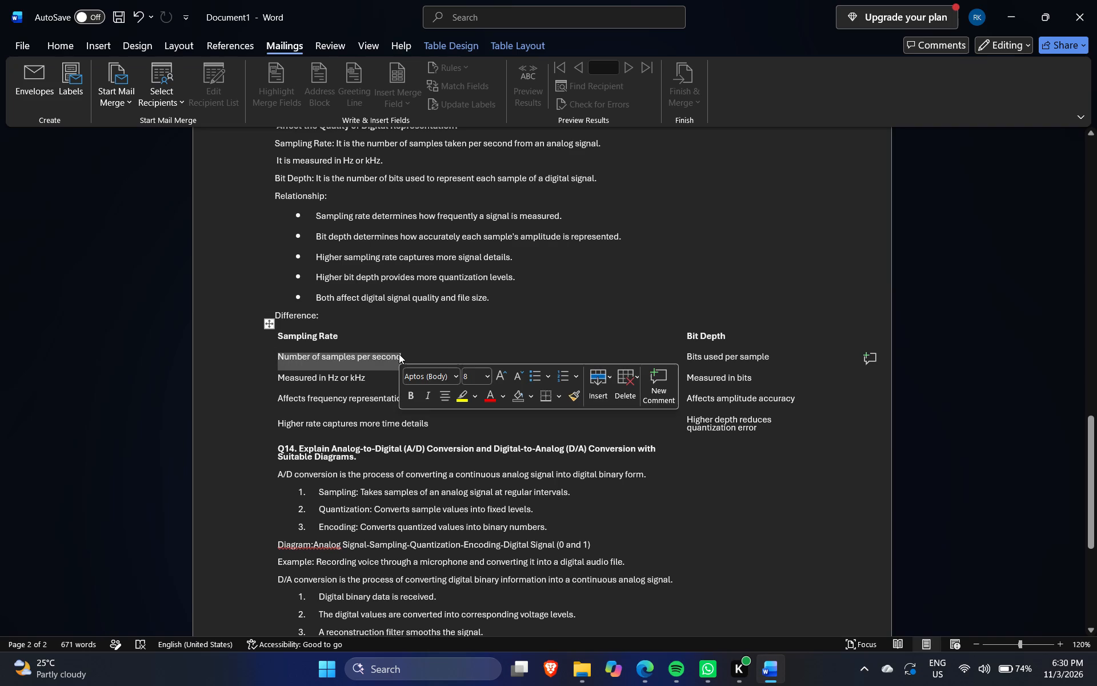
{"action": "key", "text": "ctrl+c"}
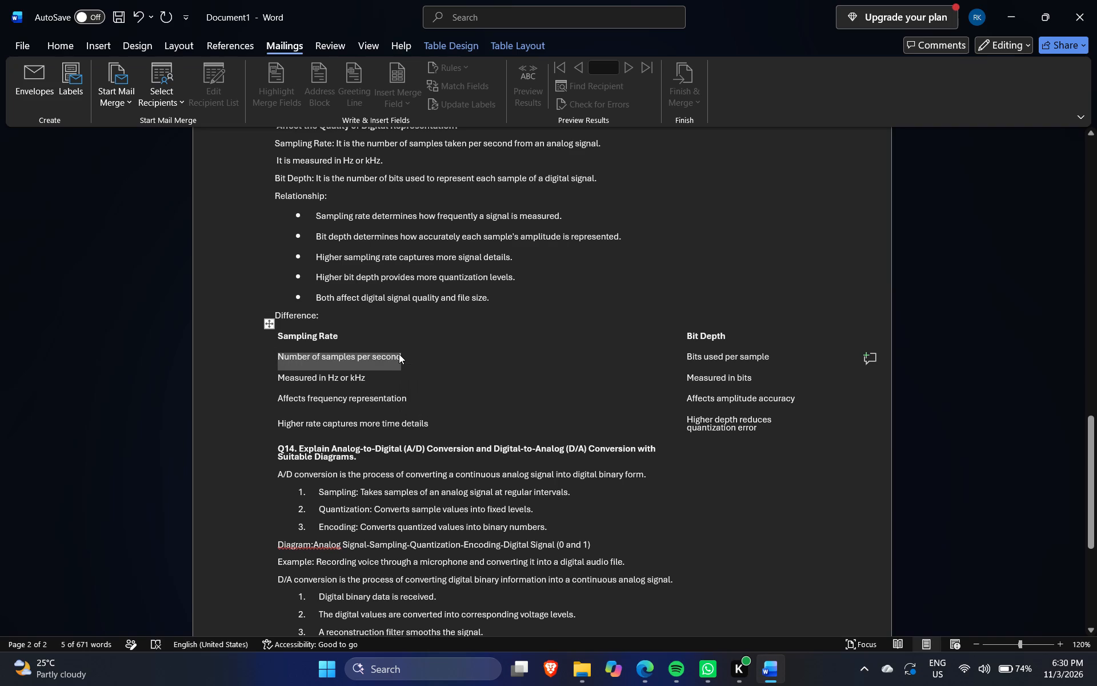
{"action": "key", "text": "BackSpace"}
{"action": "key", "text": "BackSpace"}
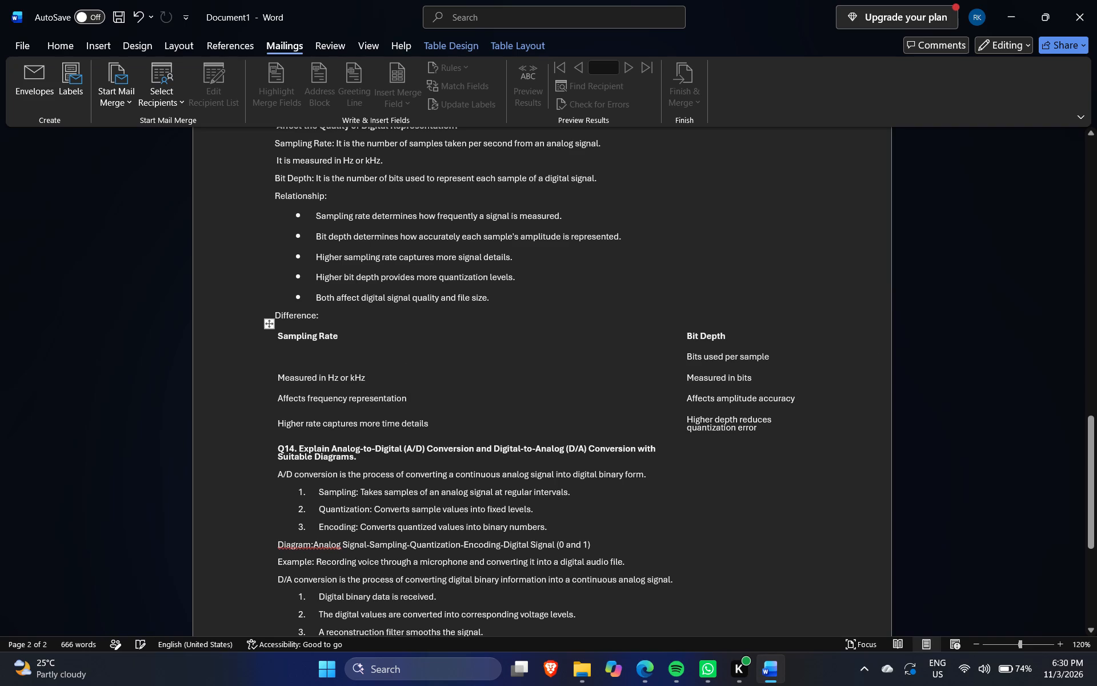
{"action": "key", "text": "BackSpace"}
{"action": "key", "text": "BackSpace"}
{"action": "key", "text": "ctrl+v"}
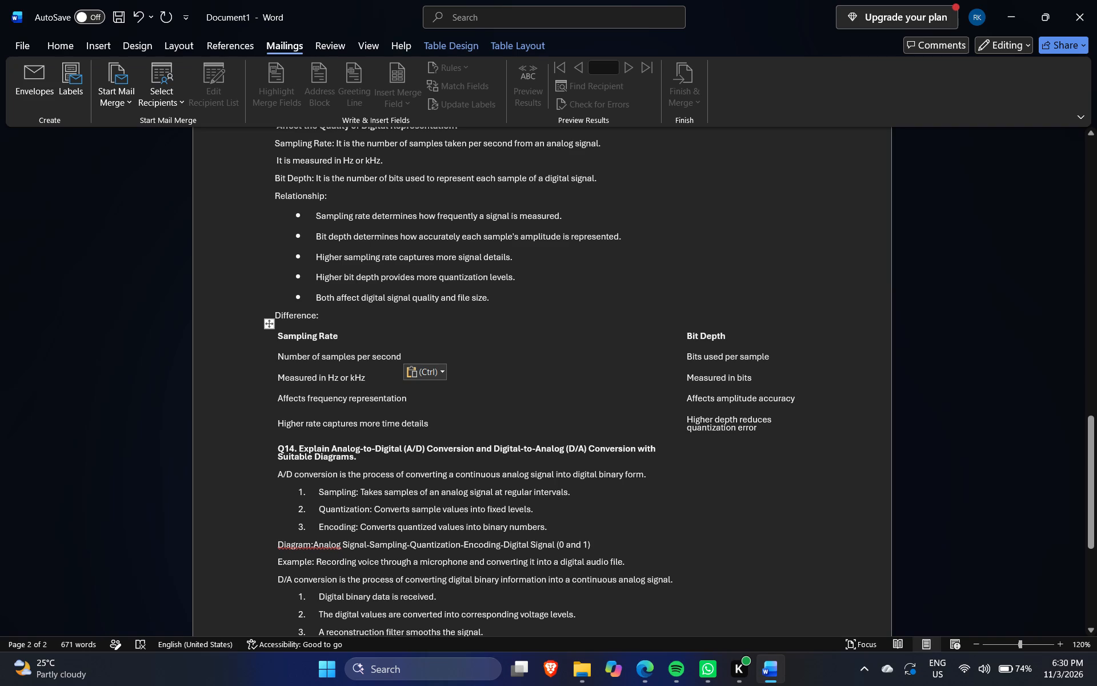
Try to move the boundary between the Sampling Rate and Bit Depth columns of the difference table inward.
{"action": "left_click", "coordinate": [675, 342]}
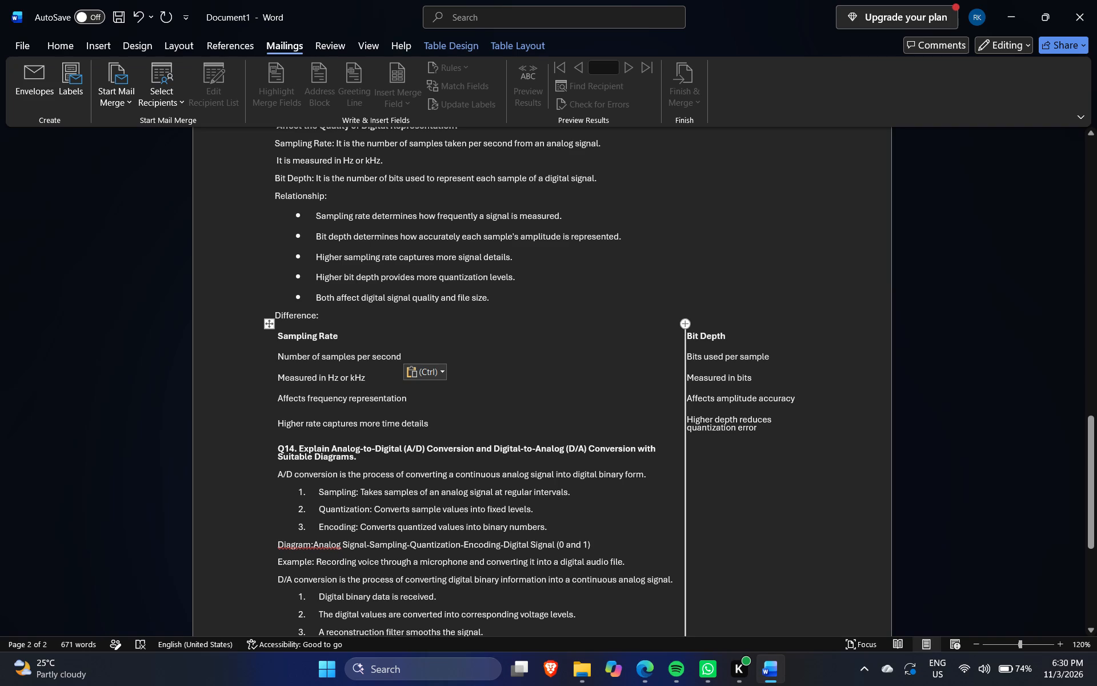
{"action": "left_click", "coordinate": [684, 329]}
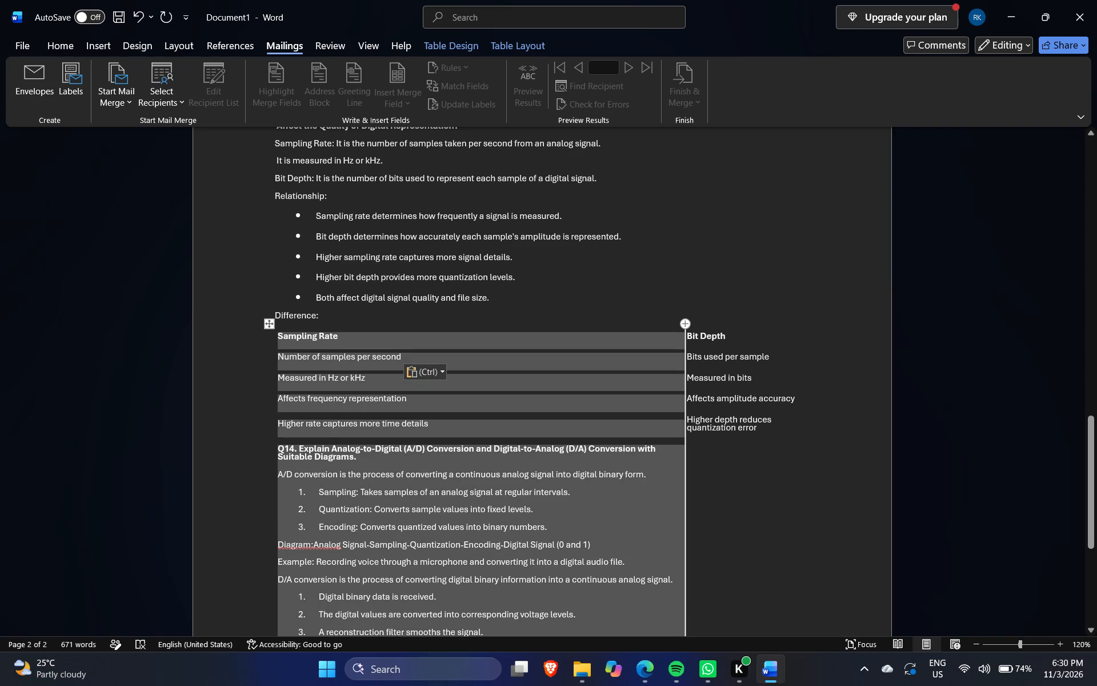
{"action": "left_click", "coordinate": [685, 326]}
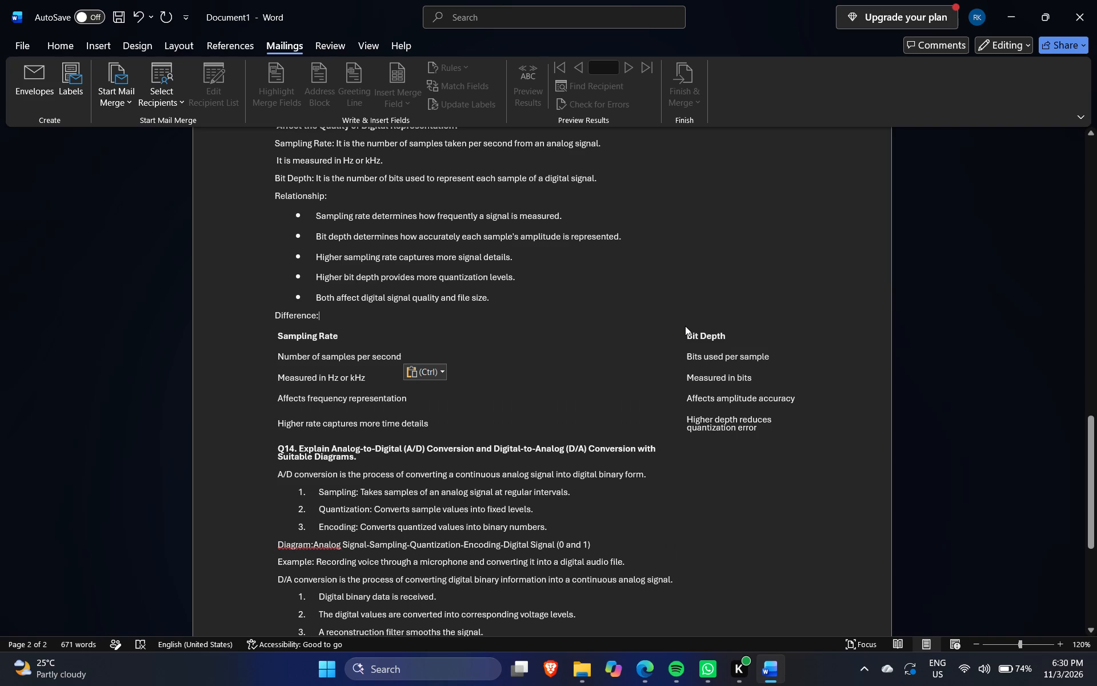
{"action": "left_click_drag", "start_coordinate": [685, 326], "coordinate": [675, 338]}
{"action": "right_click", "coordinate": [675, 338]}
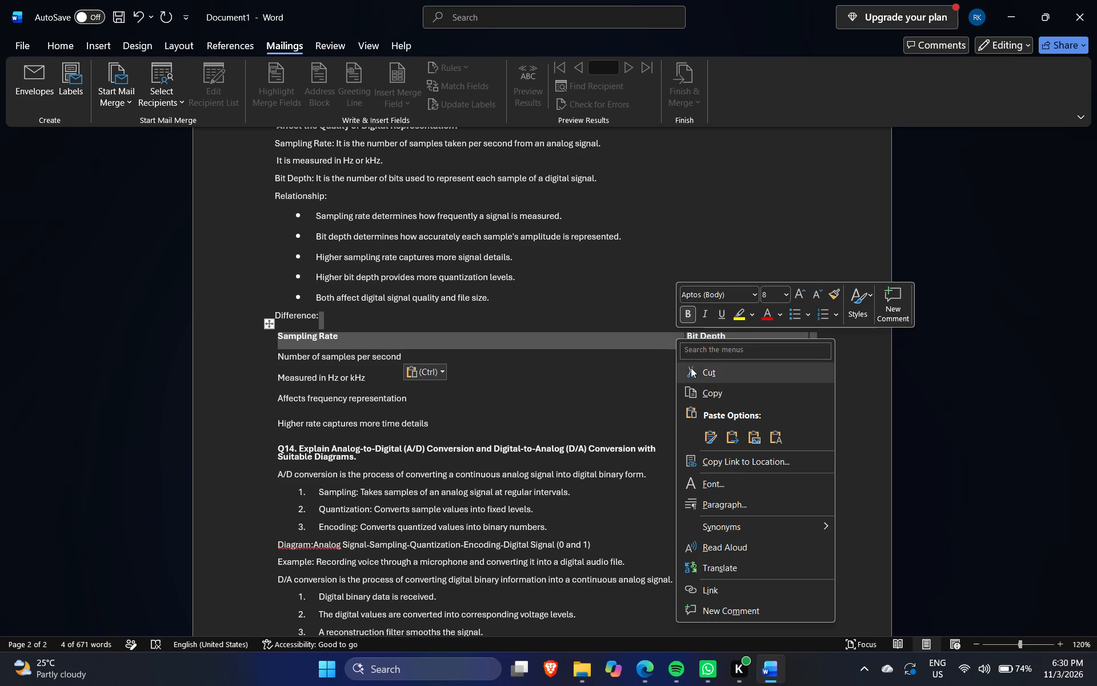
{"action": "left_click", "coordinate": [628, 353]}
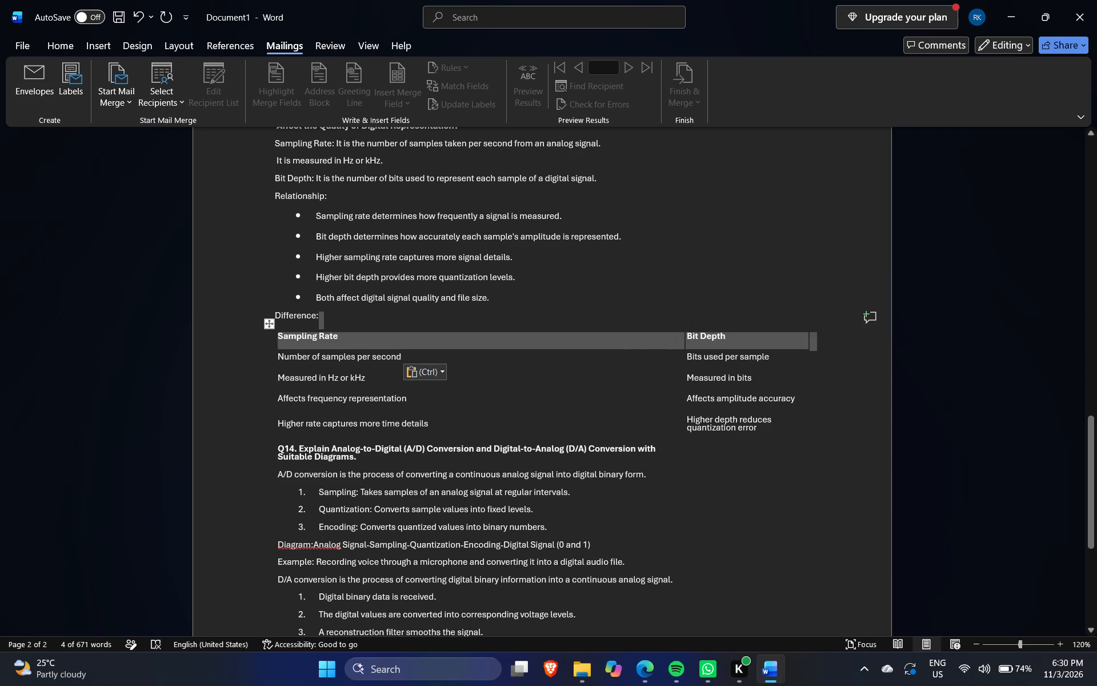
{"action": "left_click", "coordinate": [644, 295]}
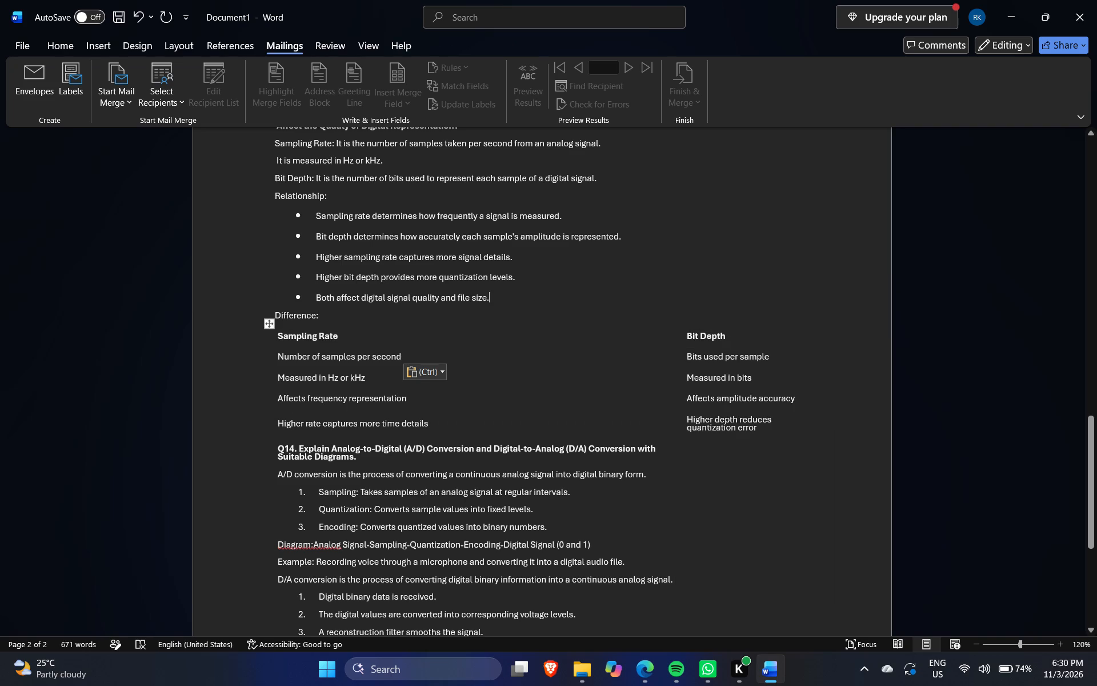
Add the heading "bit depth" after "Sampling Rate" in the same cell of the difference table, separated by a wide gap of spaces.
{"action": "left_click", "coordinate": [370, 329]}
{"action": "left_click", "coordinate": [343, 342]}
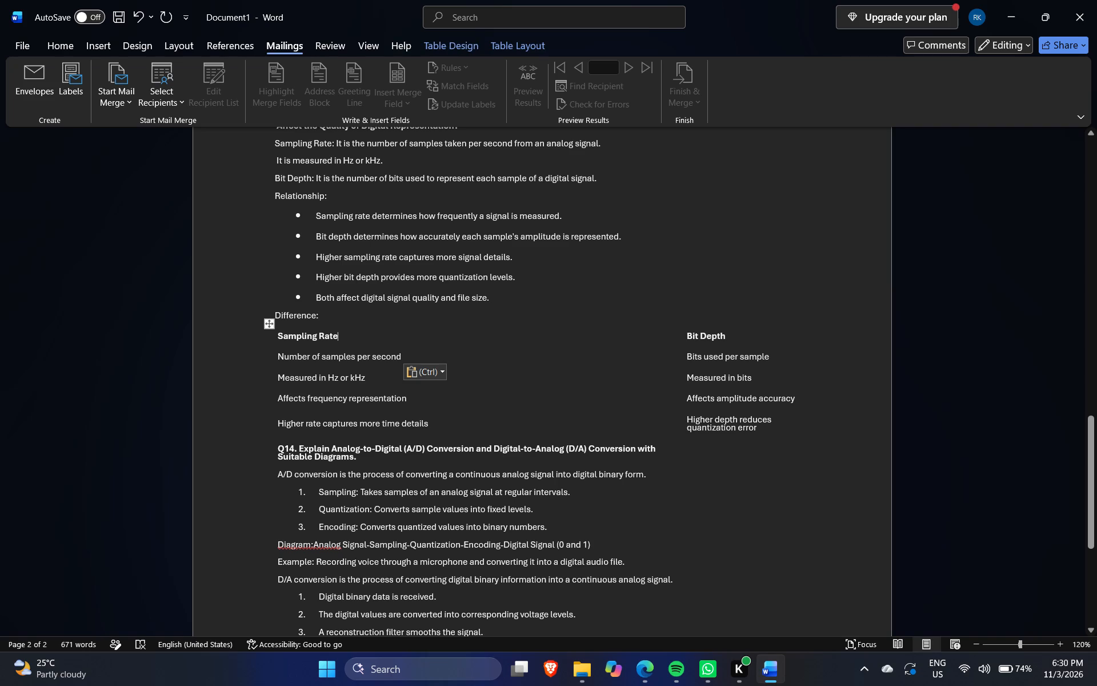
{"action": "key", "text": "space"}
{"action": "key", "text": "space"}
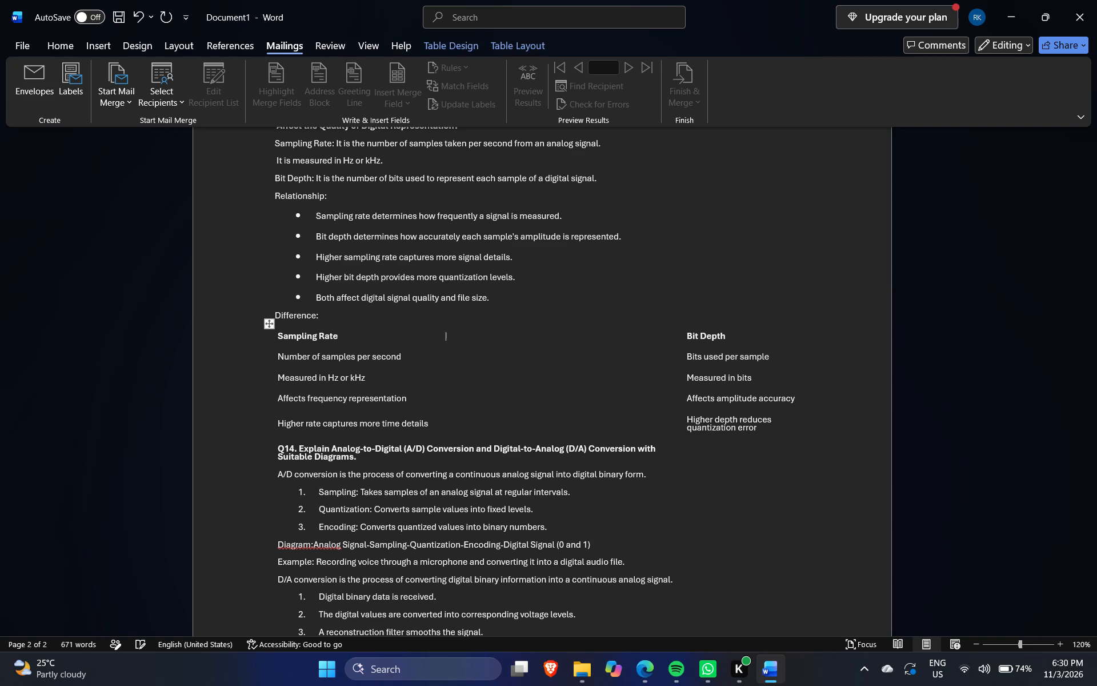
{"action": "type", "text": "bit"}
{"action": "key", "text": "space"}
{"action": "type", "text": "dep"}
{"action": "type", "text": "th"}
{"action": "key", "text": "Return"}
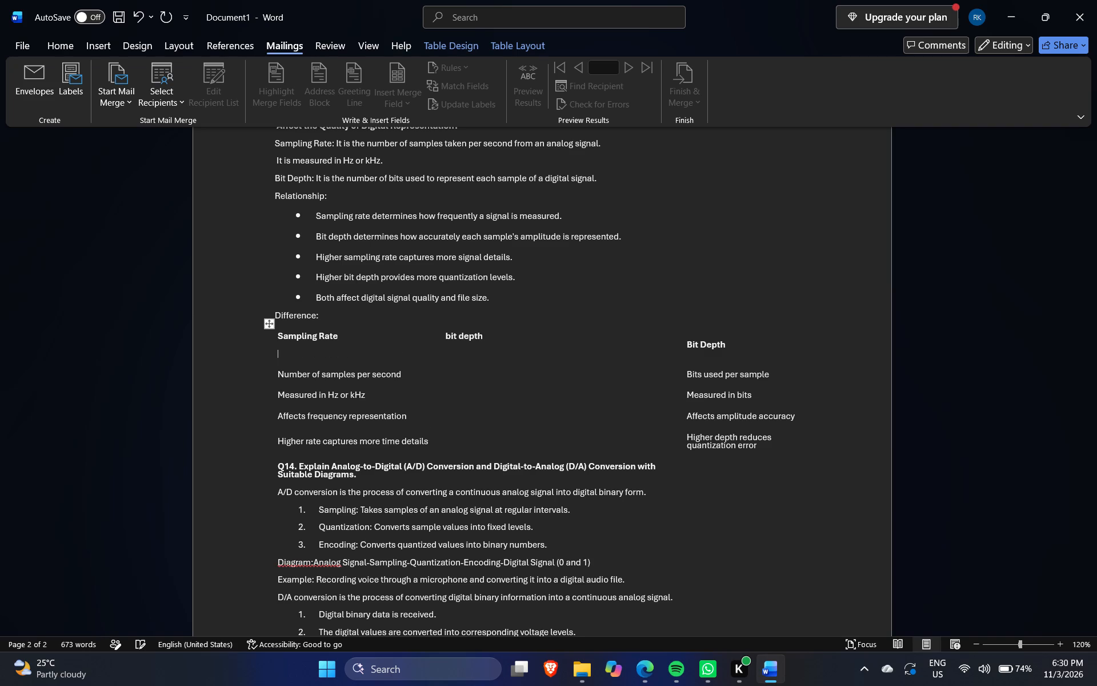
{"action": "key", "text": "BackSpace"}
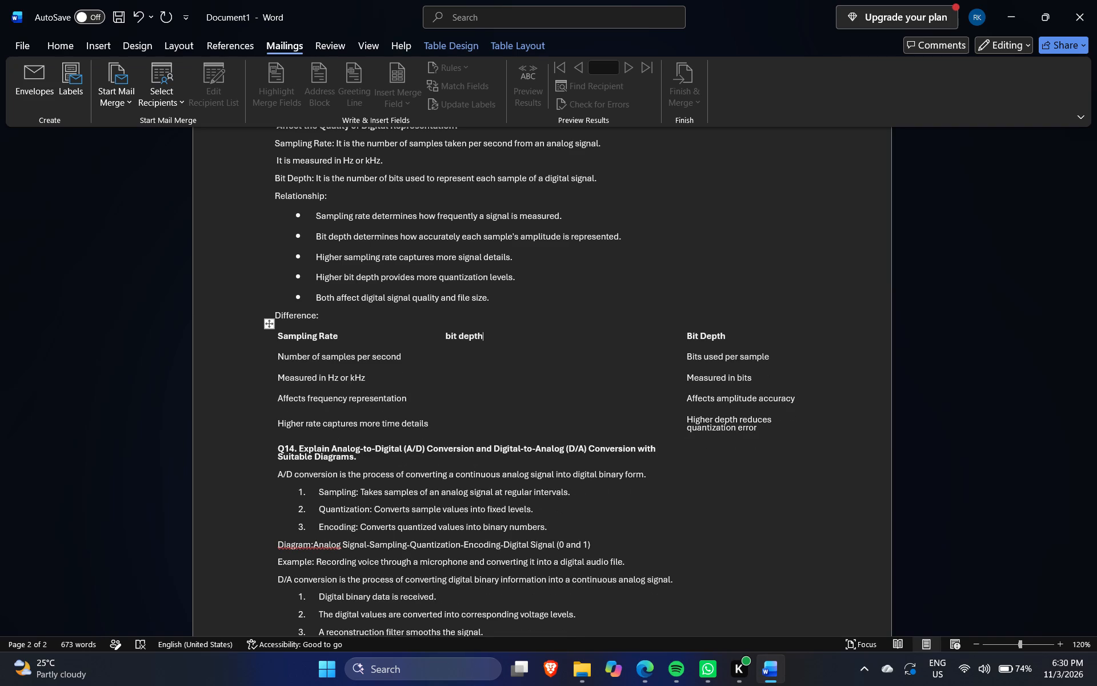
Add "bits used per sample" after "Number of samples per second" in the same cell, spaced out to line up under the "bit depth" heading.
{"action": "key", "text": "Down"}
{"action": "key", "text": "space"}
{"action": "key", "text": "space"}
{"action": "key", "text": "space"}
{"action": "key", "text": "space"}
{"action": "key", "text": "space"}
{"action": "key", "text": "space"}
{"action": "key", "text": "space"}
{"action": "key", "text": "space"}
{"action": "key", "text": "space"}
{"action": "key", "text": "space"}
{"action": "key", "text": "space"}
{"action": "key", "text": "space"}
{"action": "key", "text": "space"}
{"action": "key", "text": "space"}
{"action": "key", "text": "space"}
{"action": "key", "text": "space"}
{"action": "key", "text": "space"}
{"action": "key", "text": "space"}
{"action": "key", "text": "space"}
{"action": "key", "text": "space"}
{"action": "type", "text": "bit"}
{"action": "type", "text": "s used"}
{"action": "key", "text": "space"}
{"action": "type", "text": "per sample"}
Add "measured in bits" after "Measured in Hz or kHz" in the same cell, spaced out to line up with the entry above.
{"action": "key", "text": "Down"}
{"action": "key", "text": "space"}
{"action": "key", "text": "space"}
{"action": "key", "text": "space"}
{"action": "key", "text": "space"}
{"action": "key", "text": "space"}
{"action": "key", "text": "space"}
{"action": "key", "text": "space"}
{"action": "key", "text": "space"}
{"action": "key", "text": "space"}
{"action": "key", "text": "space"}
{"action": "key", "text": "space"}
{"action": "key", "text": "space"}
{"action": "key", "text": "space"}
{"action": "key", "text": "space"}
{"action": "key", "text": "space"}
{"action": "key", "text": "space"}
{"action": "key", "text": "space"}
{"action": "key", "text": "space"}
{"action": "key", "text": "space"}
{"action": "key", "text": "space"}
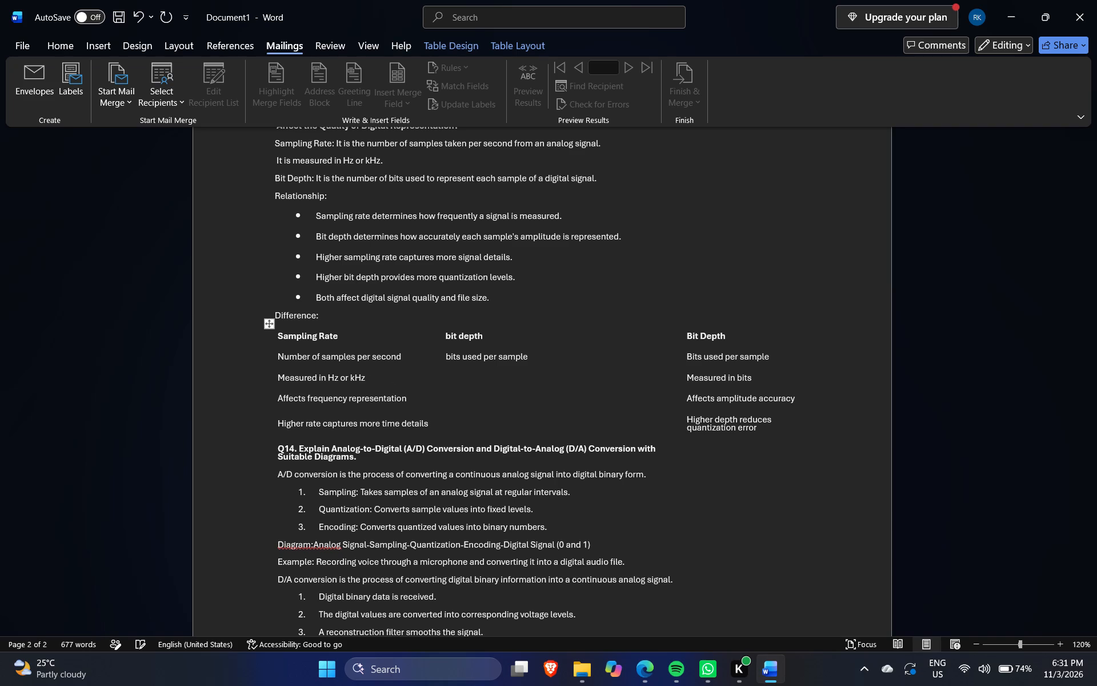
{"action": "key", "text": "space"}
{"action": "key", "text": "space"}
{"action": "key", "text": "space"}
{"action": "key", "text": "space"}
{"action": "key", "text": "space"}
{"action": "key", "text": "space"}
{"action": "type", "text": "me"}
{"action": "type", "text": "as"}
{"action": "type", "text": "ure"}
{"action": "type", "text": "d"}
{"action": "key", "text": "space"}
{"action": "type", "text": "ij"}
{"action": "key", "text": "BackSpace"}
{"action": "type", "text": "n bit"}
{"action": "key", "text": "s"}
Add "affects amplitude accuracy" after "Affects frequency representation" in the same cell, spaced out to line up with the entries above.
{"action": "key", "text": "Down"}
{"action": "key", "text": "space"}
{"action": "key", "text": "space"}
{"action": "key", "text": "space"}
{"action": "key", "text": "space"}
{"action": "key", "text": "space"}
{"action": "key", "text": "space"}
{"action": "key", "text": "space"}
{"action": "key", "text": "space"}
{"action": "key", "text": "space"}
{"action": "key", "text": "space"}
{"action": "key", "text": "space"}
{"action": "key", "text": "space"}
{"action": "key", "text": "space"}
{"action": "key", "text": "space"}
{"action": "key", "text": "space"}
{"action": "key", "text": "space"}
{"action": "key", "text": "space"}
{"action": "key", "text": "space"}
{"action": "key", "text": "space"}
{"action": "key", "text": "space"}
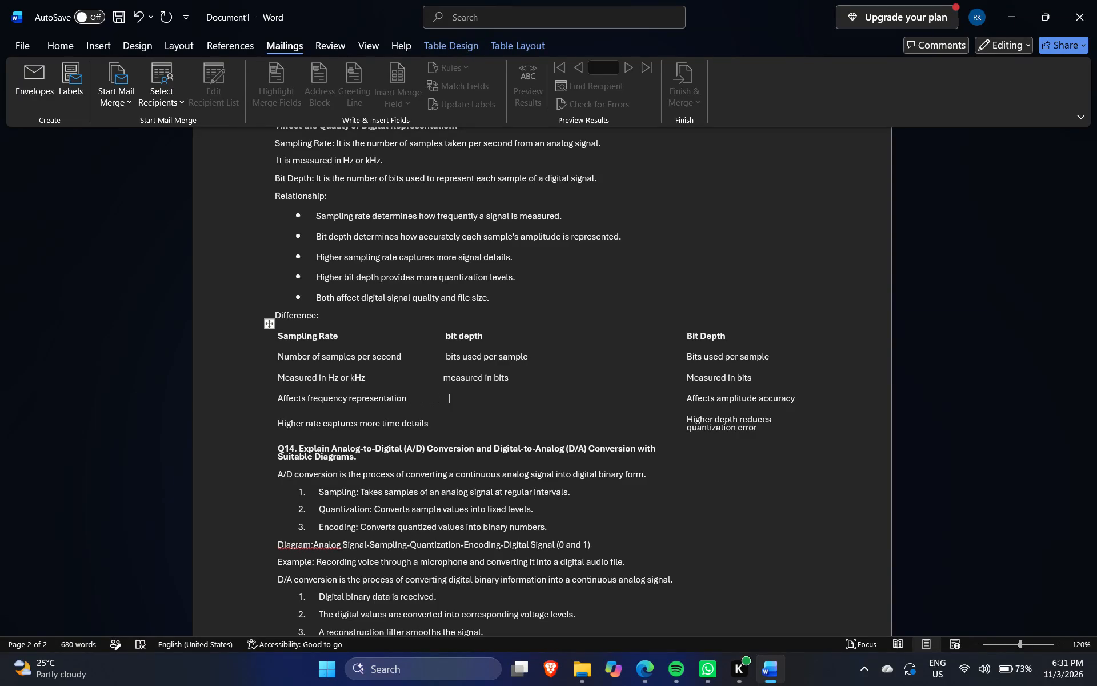
{"action": "key", "text": "BackSpace"}
{"action": "key", "text": "BackSpace"}
{"action": "key", "text": "BackSpace"}
{"action": "key", "text": "BackSpace"}
{"action": "key", "text": "a"}
{"action": "type", "text": "ff"}
{"action": "type", "text": "ect"}
{"action": "type", "text": "s am"}
{"action": "type", "text": "pli"}
{"action": "type", "text": "tude"}
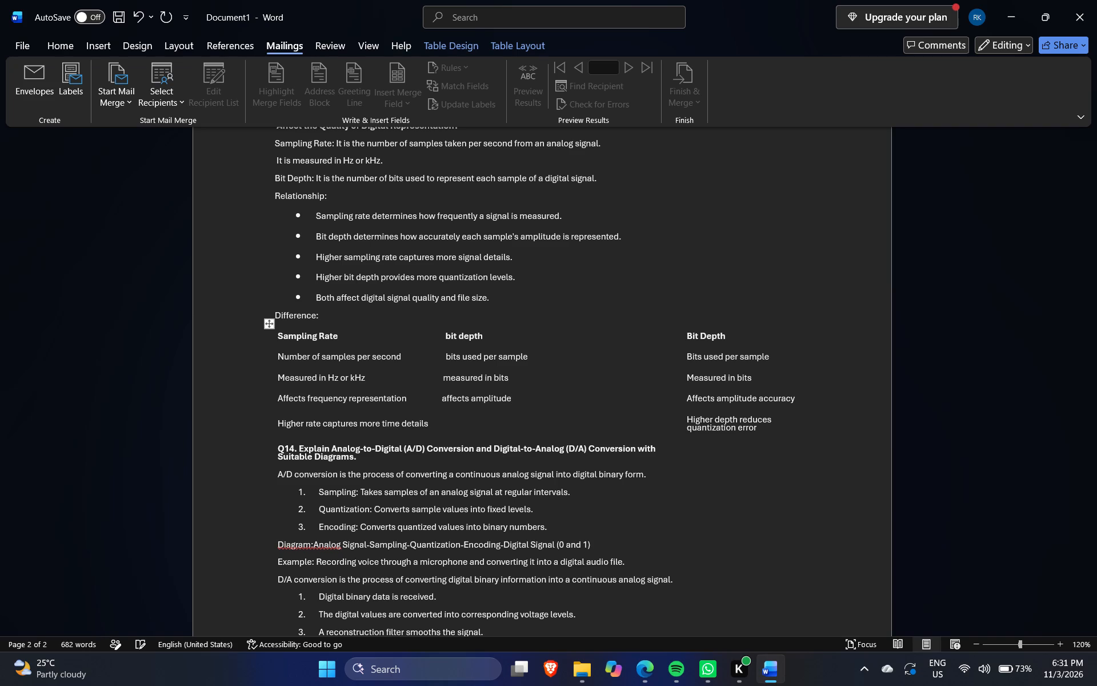
{"action": "key", "text": "space"}
{"action": "type", "text": "acc"}
{"action": "type", "text": "urac"}
{"action": "key", "text": "y"}
Add "higher depth reduces quantization error" after "Higher rate captures more time details" in the same cell, spaced out to line up with the entries above.
{"action": "key", "text": "Down"}
{"action": "key", "text": "space"}
{"action": "key", "text": "space"}
{"action": "key", "text": "space"}
{"action": "key", "text": "space"}
{"action": "key", "text": "space"}
{"action": "key", "text": "space"}
{"action": "key", "text": "space"}
{"action": "key", "text": "space"}
{"action": "key", "text": "space"}
{"action": "key", "text": "space"}
{"action": "type", "text": "hig"}
{"action": "type", "text": "her"}
{"action": "key", "text": "space"}
{"action": "type", "text": "de"}
{"action": "type", "text": "pt"}
{"action": "key", "text": "h"}
{"action": "key", "text": "space"}
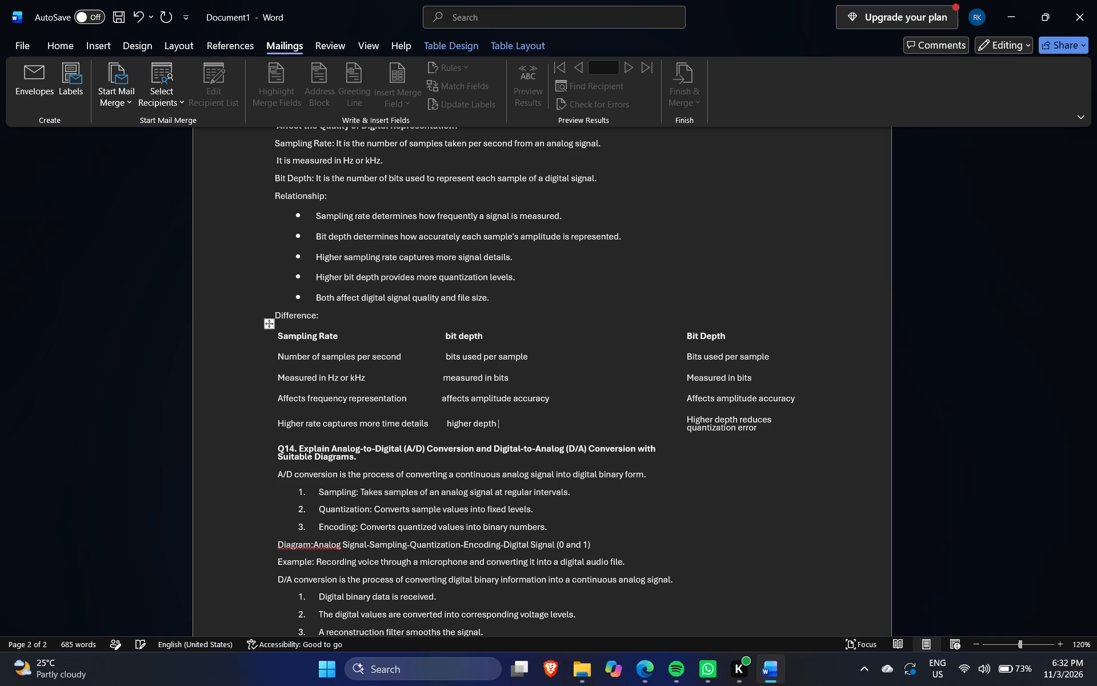
{"action": "type", "text": "re"}
{"action": "key", "text": "d"}
{"action": "key", "text": "u"}
{"action": "type", "text": "ces"}
{"action": "key", "text": "space"}
{"action": "key", "text": "q"}
{"action": "key", "text": "u"}
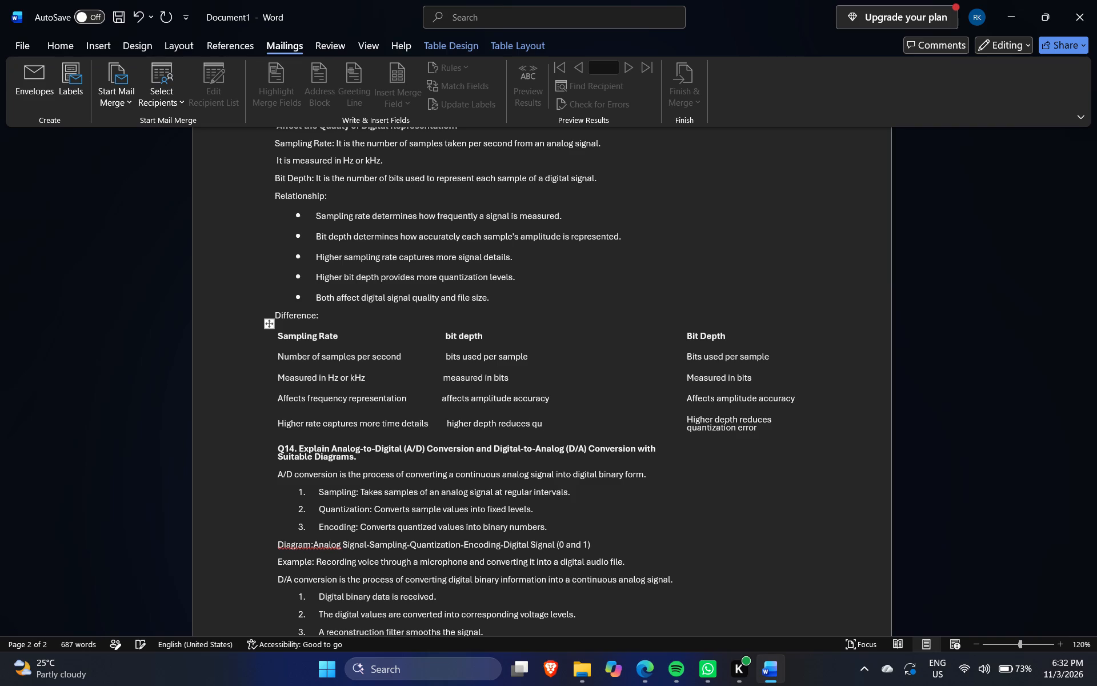
{"action": "type", "text": "ant"}
{"action": "key", "text": "i"}
{"action": "type", "text": "za"}
{"action": "type", "text": "tion error"}
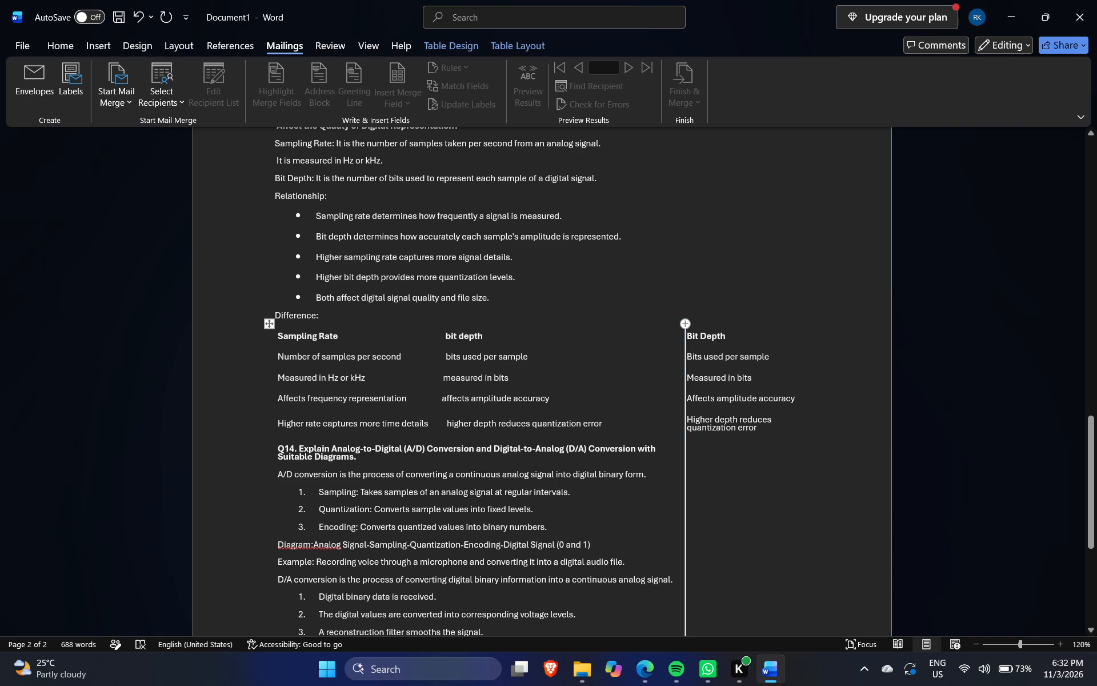
Delete the original "Bit Depth" column cells from the difference table, shifting cells left.
{"action": "left_click_drag", "start_coordinate": [688, 335], "coordinate": [734, 434]}
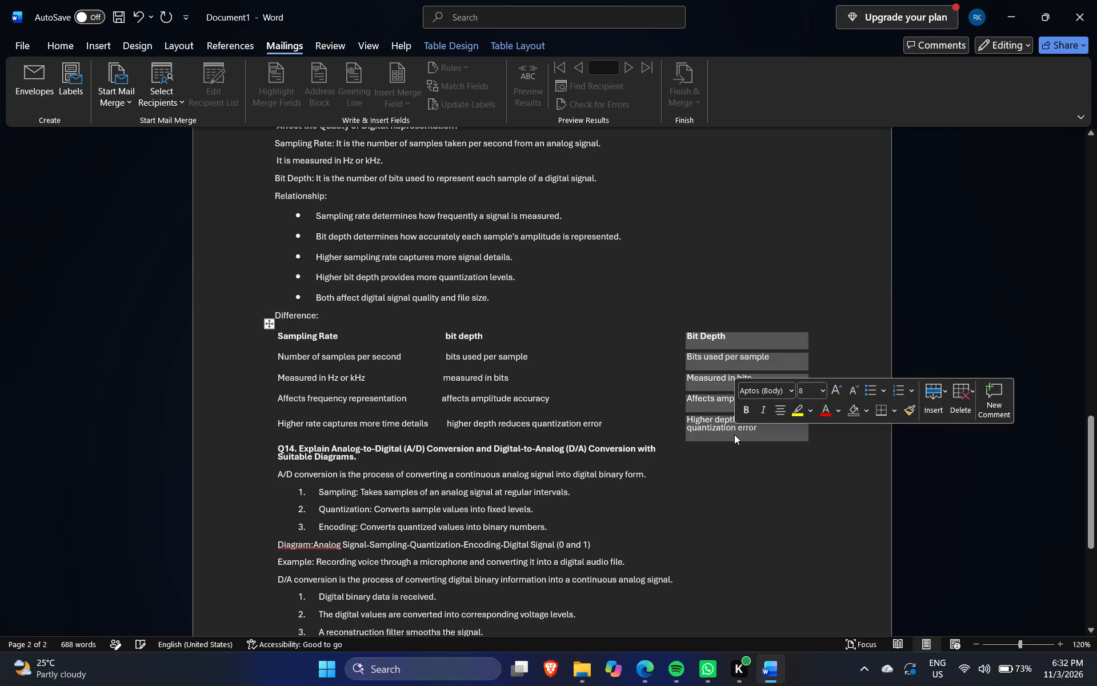
{"action": "key", "text": "BackSpace"}
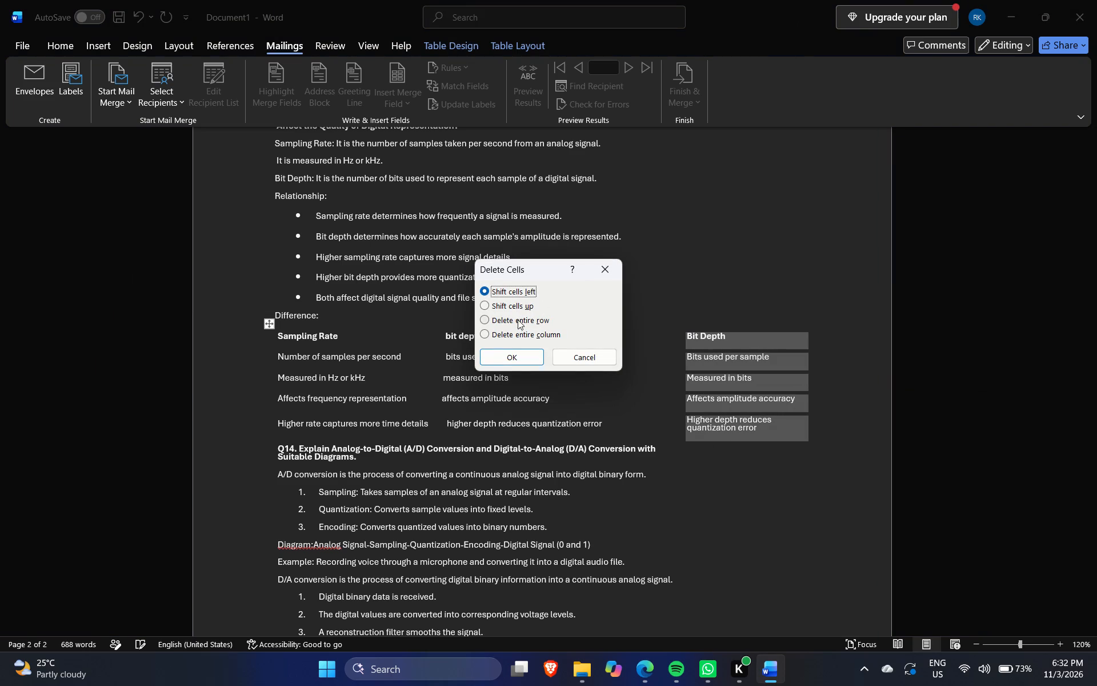
{"action": "left_click", "coordinate": [511, 357]}
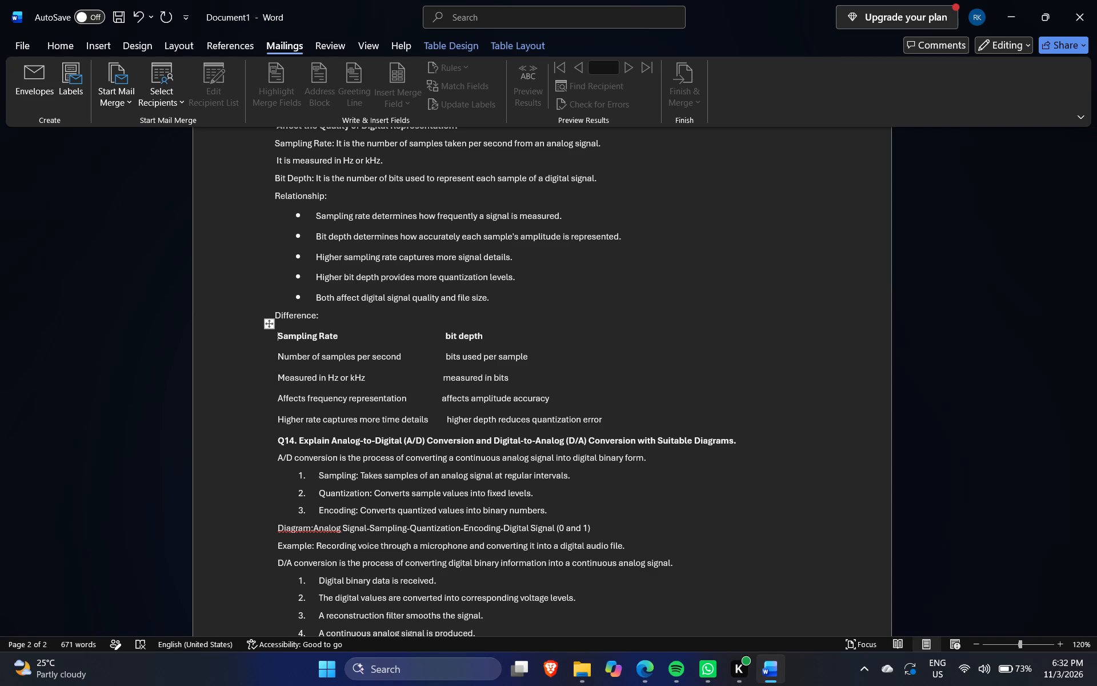
Break Q14's digital music file example onto a new line before "sound through speakers.".
{"action": "scroll", "coordinate": [583, 373], "scroll_direction": "down", "scroll_amount": 1}
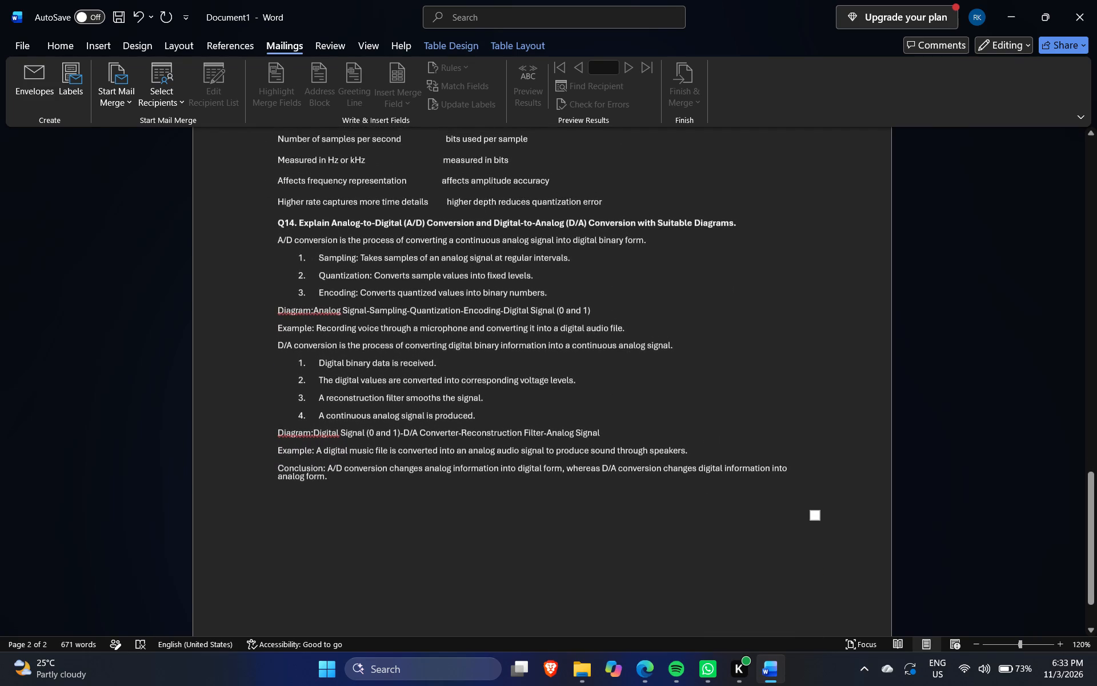
{"action": "left_click", "coordinate": [630, 378]}
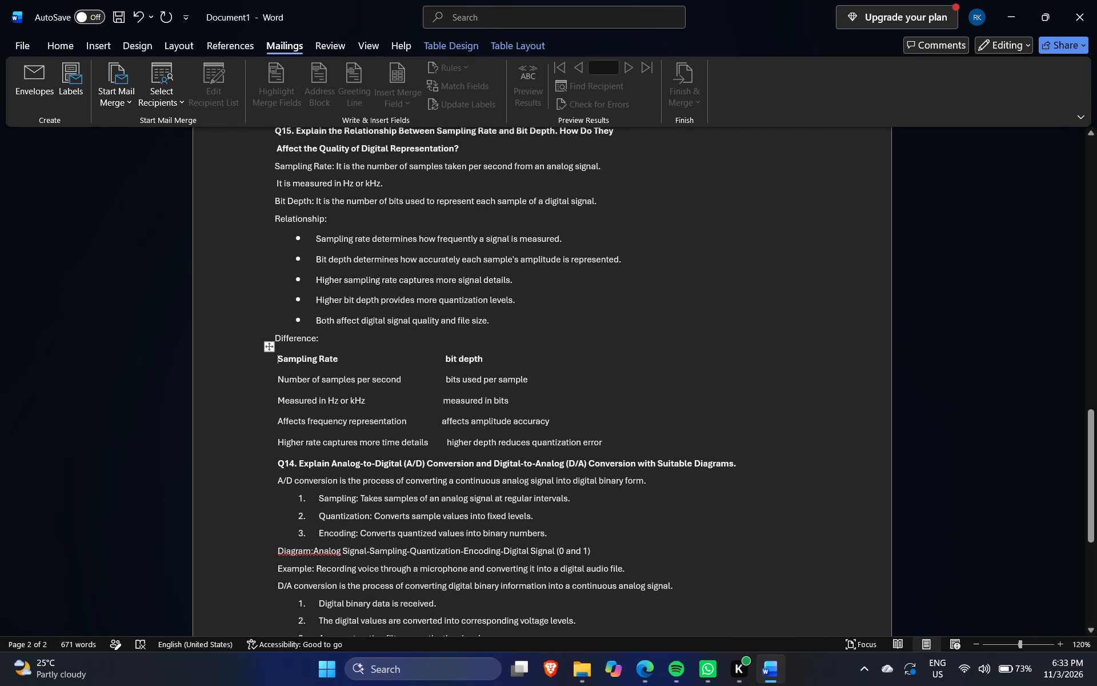
{"action": "scroll", "coordinate": [630, 378], "scroll_direction": "up", "scroll_amount": 2}
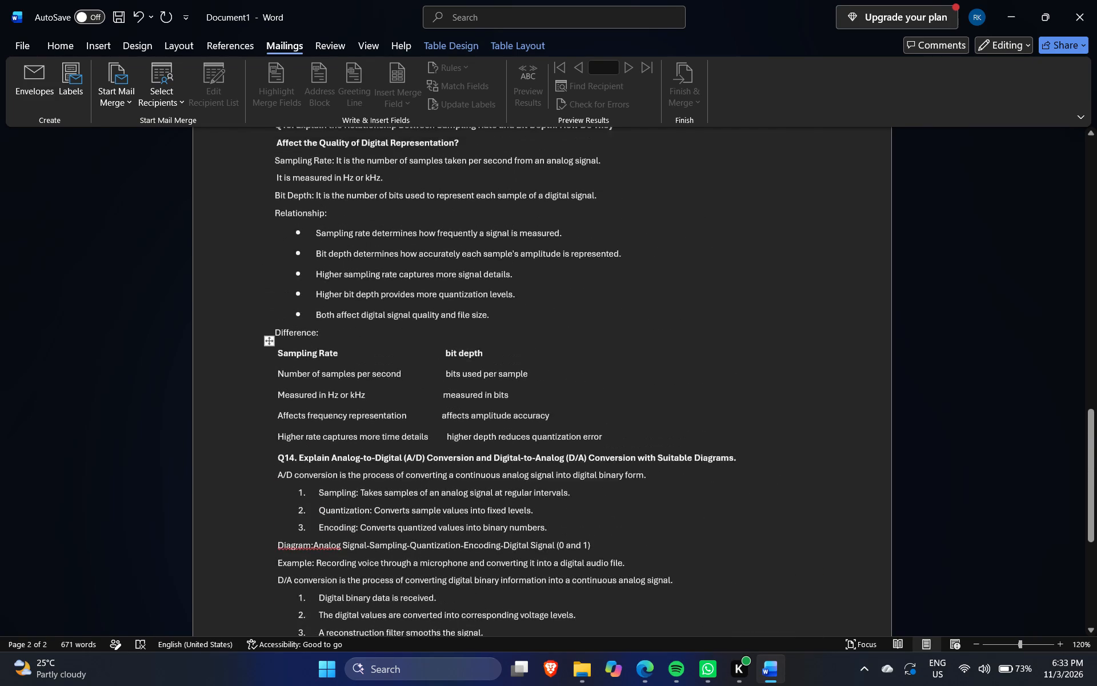
{"action": "scroll", "coordinate": [630, 378], "scroll_direction": "up", "scroll_amount": 6}
{"action": "scroll", "coordinate": [630, 378], "scroll_direction": "down", "scroll_amount": 5}
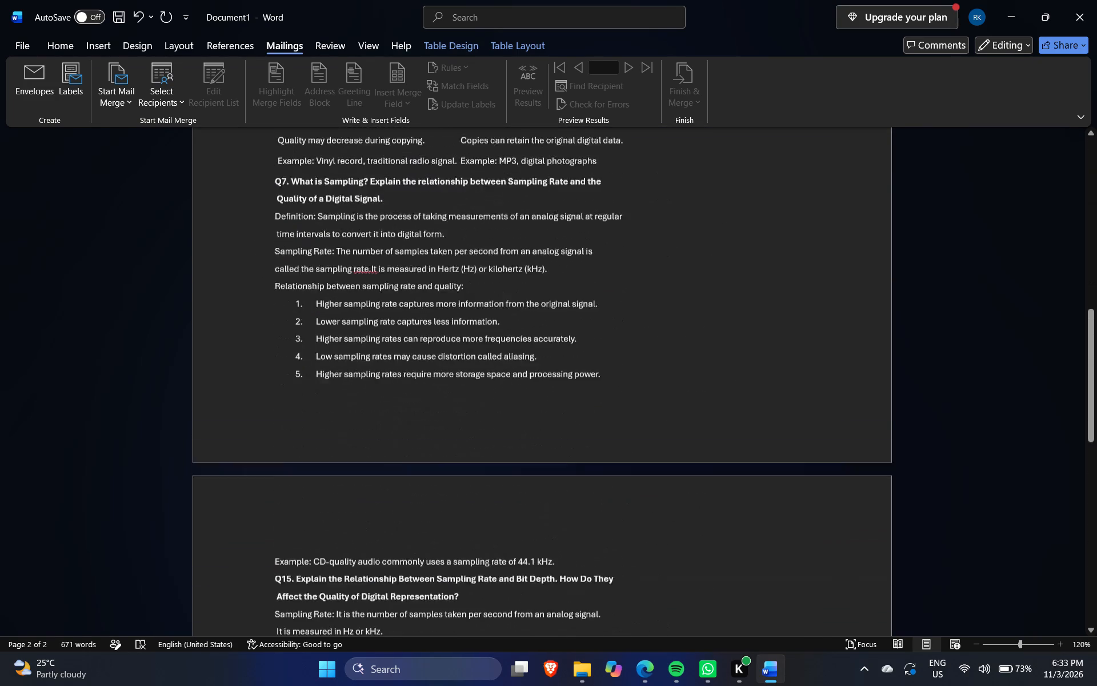
{"action": "scroll", "coordinate": [630, 378], "scroll_direction": "down", "scroll_amount": 4}
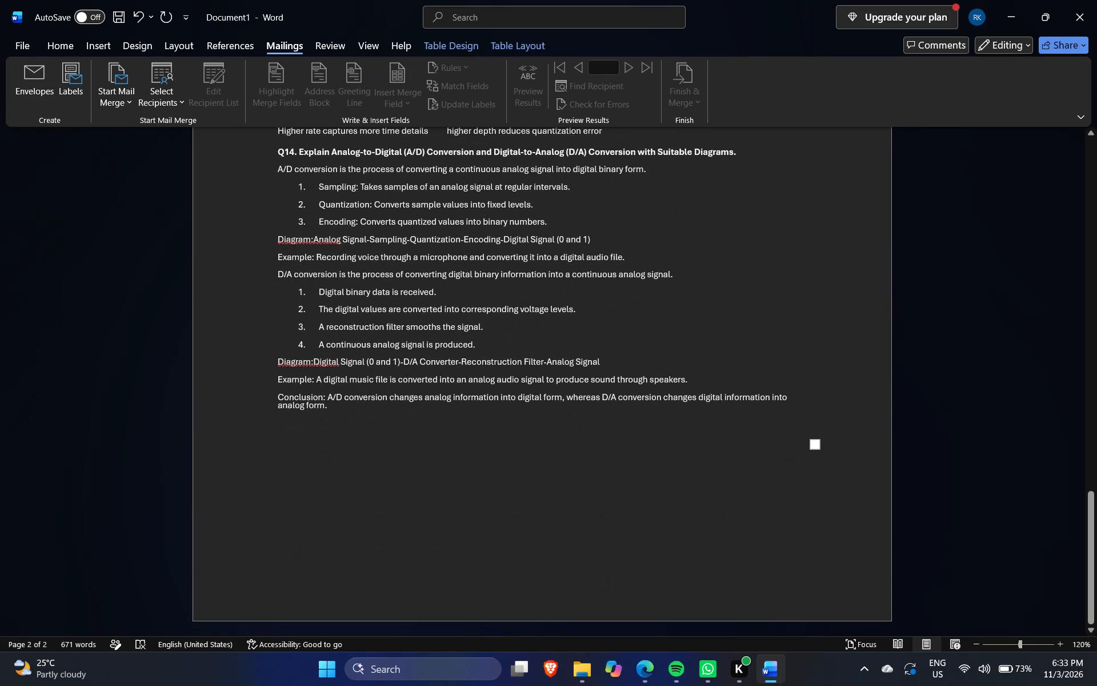
{"action": "left_click", "coordinate": [619, 377]}
{"action": "left_click", "coordinate": [619, 377]}
{"action": "key", "text": "Left"}
{"action": "key", "text": "Left"}
{"action": "key", "text": "Left"}
{"action": "key", "text": "Left"}
{"action": "key", "text": "Left"}
{"action": "key", "text": "Left"}
{"action": "key", "text": "Left"}
{"action": "key", "text": "Return"}
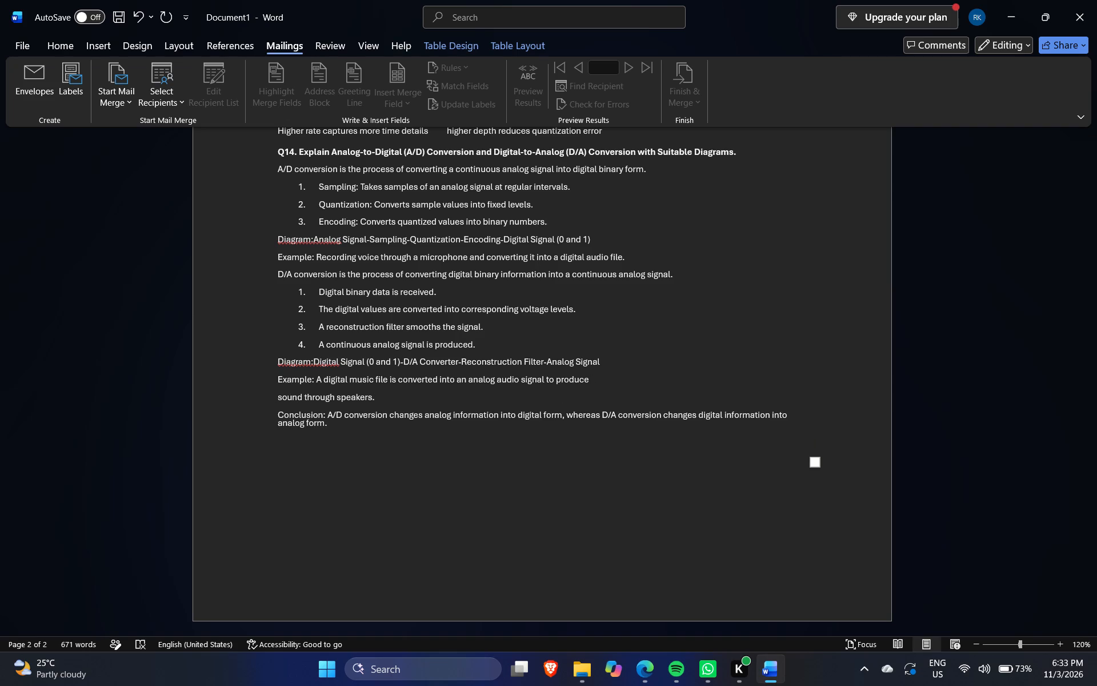
Break Q14's conclusion onto a new line after "whereas", before "D/A conversion changes digital information".
{"action": "left_click", "coordinate": [589, 403]}
{"action": "key", "text": "Down"}
{"action": "key", "text": "Down"}
{"action": "key", "text": "Right"}
{"action": "key", "text": "Right"}
{"action": "key", "text": "Right"}
{"action": "key", "text": "Right"}
{"action": "key", "text": "Right"}
{"action": "key", "text": "Right"}
{"action": "key", "text": "Right"}
{"action": "key", "text": "Right"}
{"action": "key", "text": "Right"}
{"action": "key", "text": "Right"}
{"action": "key", "text": "Right"}
{"action": "key", "text": "Right"}
{"action": "key", "text": "Right"}
{"action": "key", "text": "Right"}
{"action": "key", "text": "Right"}
{"action": "key", "text": "Right"}
{"action": "key", "text": "Right"}
{"action": "key", "text": "Right"}
{"action": "key", "text": "Right"}
{"action": "key", "text": "Right"}
{"action": "key", "text": "Right"}
{"action": "key", "text": "Right"}
{"action": "key", "text": "Right"}
{"action": "key", "text": "Right"}
{"action": "key", "text": "Right"}
{"action": "key", "text": "Right"}
{"action": "key", "text": "Right"}
{"action": "key", "text": "Right"}
{"action": "key", "text": "Right"}
{"action": "key", "text": "Right"}
{"action": "key", "text": "Right"}
{"action": "key", "text": "Right"}
{"action": "key", "text": "Right"}
{"action": "key", "text": "Right"}
{"action": "key", "text": "Right"}
{"action": "key", "text": "Right"}
{"action": "key", "text": "Right"}
{"action": "key", "text": "Right"}
{"action": "key", "text": "Right"}
{"action": "key", "text": "Return"}
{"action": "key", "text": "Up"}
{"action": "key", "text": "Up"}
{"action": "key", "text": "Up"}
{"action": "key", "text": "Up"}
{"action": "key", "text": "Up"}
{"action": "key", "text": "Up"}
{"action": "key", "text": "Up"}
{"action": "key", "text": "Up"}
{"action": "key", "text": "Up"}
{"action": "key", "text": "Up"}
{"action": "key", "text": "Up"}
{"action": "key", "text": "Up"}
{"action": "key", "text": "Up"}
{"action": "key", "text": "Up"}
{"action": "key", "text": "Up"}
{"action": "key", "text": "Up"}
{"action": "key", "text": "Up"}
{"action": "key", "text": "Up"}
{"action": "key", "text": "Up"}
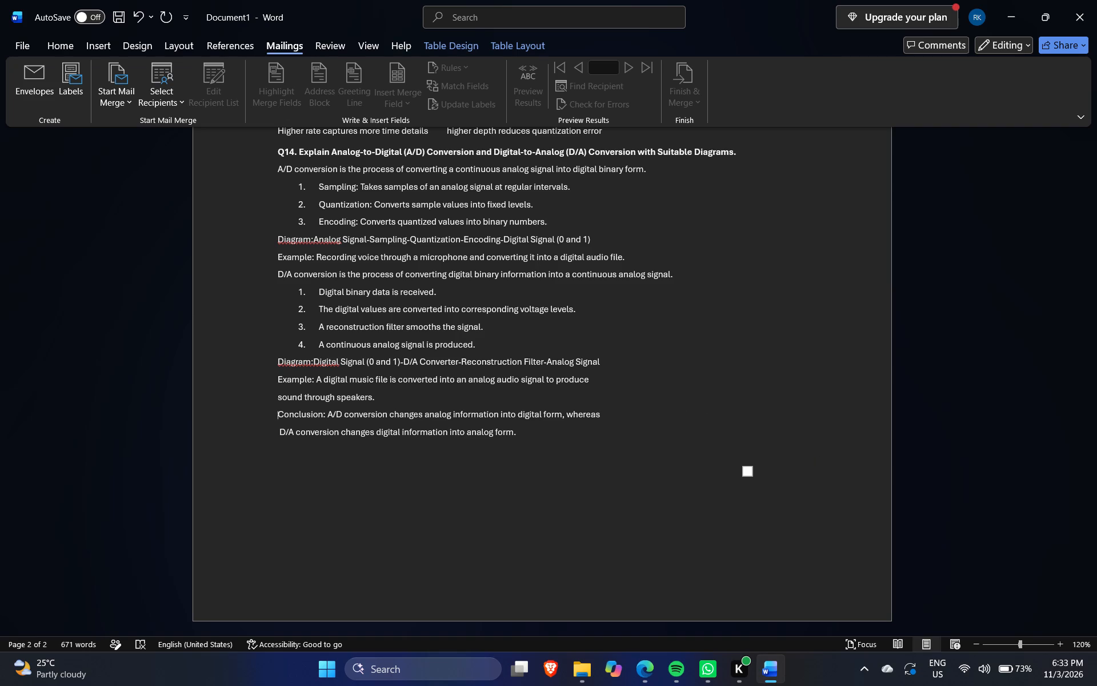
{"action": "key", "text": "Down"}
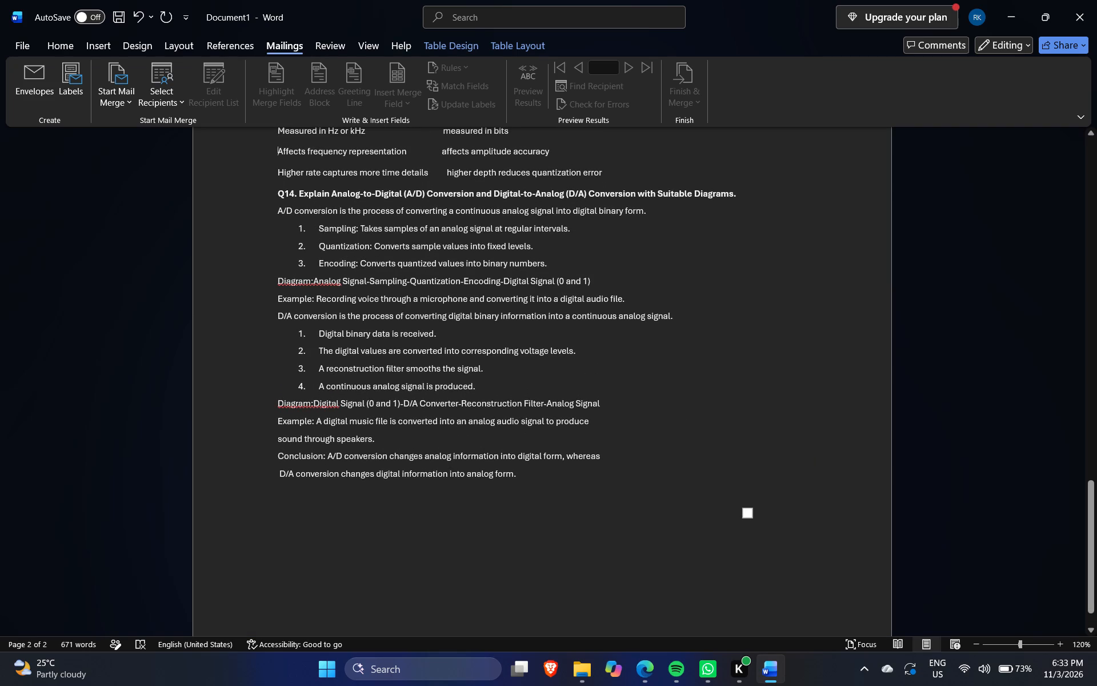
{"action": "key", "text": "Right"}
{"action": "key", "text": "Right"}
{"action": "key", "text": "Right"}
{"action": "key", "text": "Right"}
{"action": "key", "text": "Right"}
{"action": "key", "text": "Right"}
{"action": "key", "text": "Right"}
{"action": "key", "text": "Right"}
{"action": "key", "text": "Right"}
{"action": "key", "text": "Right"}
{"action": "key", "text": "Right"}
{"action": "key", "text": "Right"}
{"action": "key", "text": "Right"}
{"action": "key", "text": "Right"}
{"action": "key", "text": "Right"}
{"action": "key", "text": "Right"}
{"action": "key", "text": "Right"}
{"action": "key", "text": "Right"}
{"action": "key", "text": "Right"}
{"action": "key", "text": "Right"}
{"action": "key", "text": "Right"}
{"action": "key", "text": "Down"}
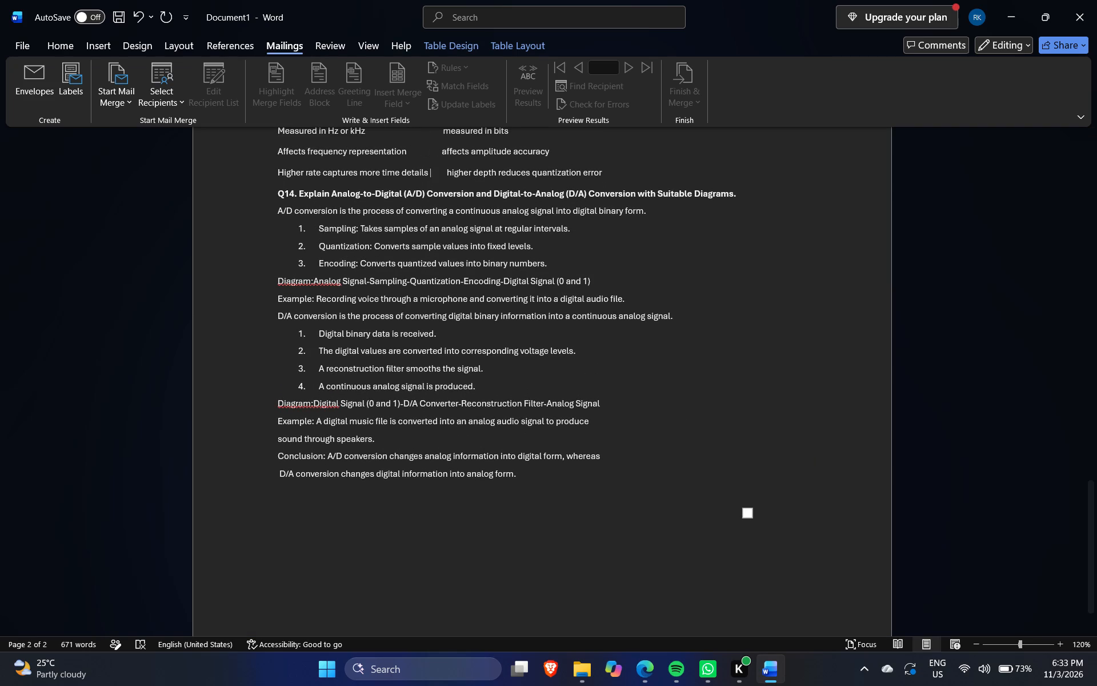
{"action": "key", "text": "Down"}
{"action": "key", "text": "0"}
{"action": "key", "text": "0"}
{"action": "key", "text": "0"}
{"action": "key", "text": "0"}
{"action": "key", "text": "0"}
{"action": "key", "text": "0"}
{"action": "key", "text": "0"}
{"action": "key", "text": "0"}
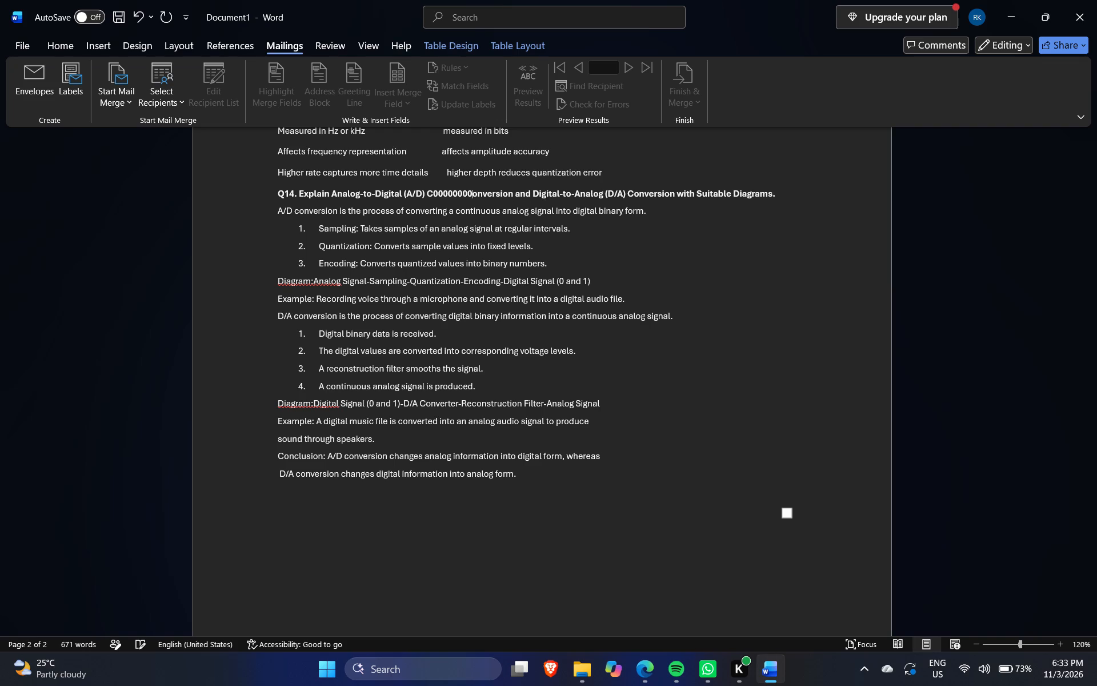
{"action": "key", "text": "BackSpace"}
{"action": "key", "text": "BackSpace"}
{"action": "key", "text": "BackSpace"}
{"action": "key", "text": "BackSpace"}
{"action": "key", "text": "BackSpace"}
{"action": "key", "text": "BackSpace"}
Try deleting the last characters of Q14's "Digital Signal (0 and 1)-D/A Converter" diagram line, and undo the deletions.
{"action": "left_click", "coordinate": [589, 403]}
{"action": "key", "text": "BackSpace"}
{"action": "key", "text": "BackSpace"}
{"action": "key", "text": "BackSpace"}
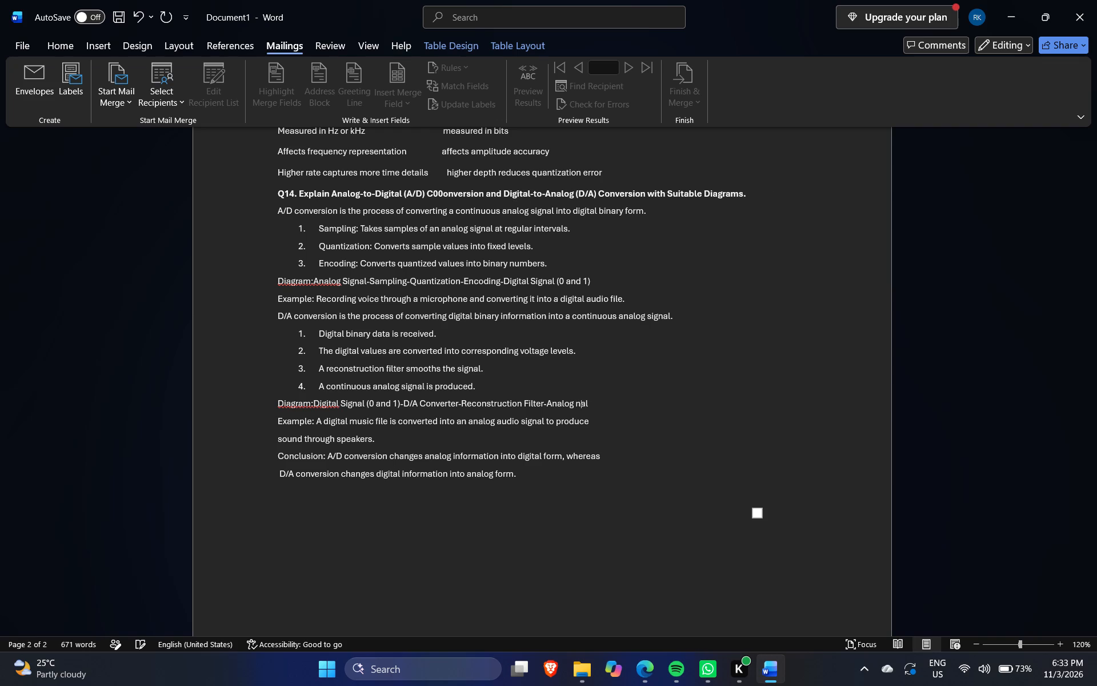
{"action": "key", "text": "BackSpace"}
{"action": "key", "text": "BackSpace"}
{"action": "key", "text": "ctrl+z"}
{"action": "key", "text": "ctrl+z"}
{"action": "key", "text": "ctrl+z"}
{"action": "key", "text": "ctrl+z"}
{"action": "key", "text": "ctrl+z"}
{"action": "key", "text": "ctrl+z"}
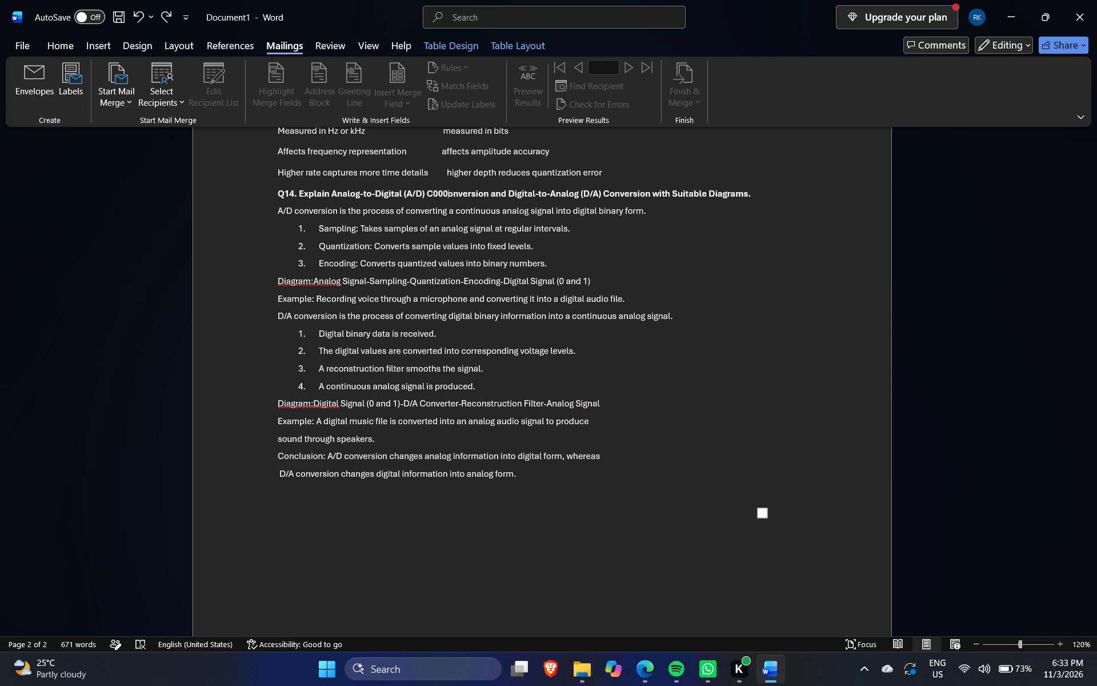
Remove the stray zeros from Q14's heading so the word after "(A/D)" reads "conversion".
{"action": "key", "text": "BackSpace"}
{"action": "key", "text": "BackSpace"}
{"action": "key", "text": "BackSpace"}
{"action": "key", "text": "BackSpace"}
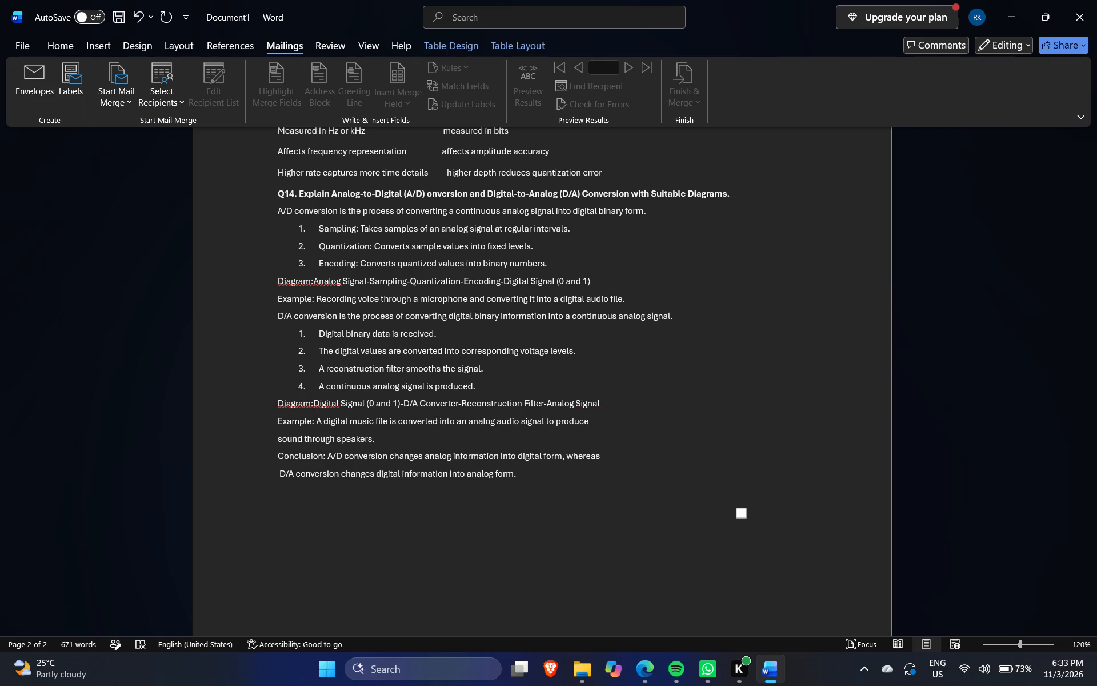
{"action": "key", "text": "c"}
Break Q14's heading onto a new line after "Digital-to-Analog (D/A)", before "Conversion with Suitable Diagrams.".
{"action": "key", "text": "Right"}
{"action": "key", "text": "Right"}
{"action": "key", "text": "Right"}
{"action": "key", "text": "Right"}
{"action": "key", "text": "Right"}
{"action": "key", "text": "Right"}
{"action": "key", "text": "Right"}
{"action": "key", "text": "Right"}
{"action": "key", "text": "Right"}
{"action": "key", "text": "Right"}
{"action": "key", "text": "Right"}
{"action": "key", "text": "Right"}
{"action": "key", "text": "Right"}
{"action": "key", "text": "Right"}
{"action": "key", "text": "Right"}
{"action": "key", "text": "Right"}
{"action": "key", "text": "Right"}
{"action": "key", "text": "Right"}
{"action": "key", "text": "Right"}
{"action": "key", "text": "Right"}
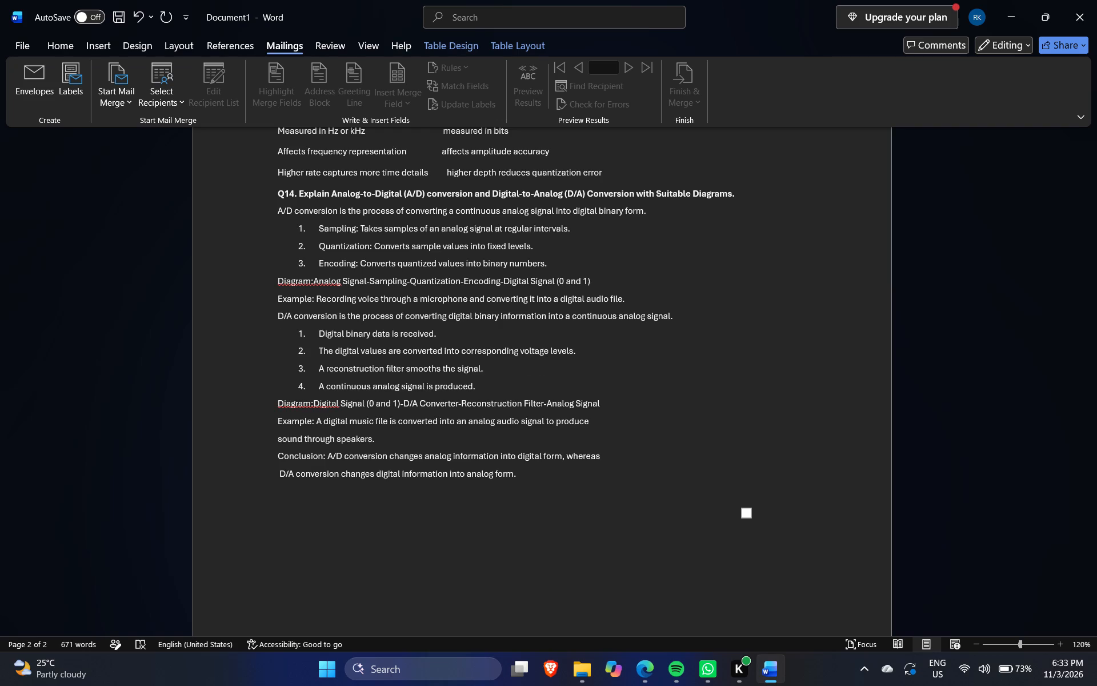
{"action": "key", "text": "Return"}
Review the notes' line widths and page layout from the Q1 section down to the end of the document.
{"action": "scroll", "coordinate": [589, 403], "scroll_direction": "up", "scroll_amount": 4}
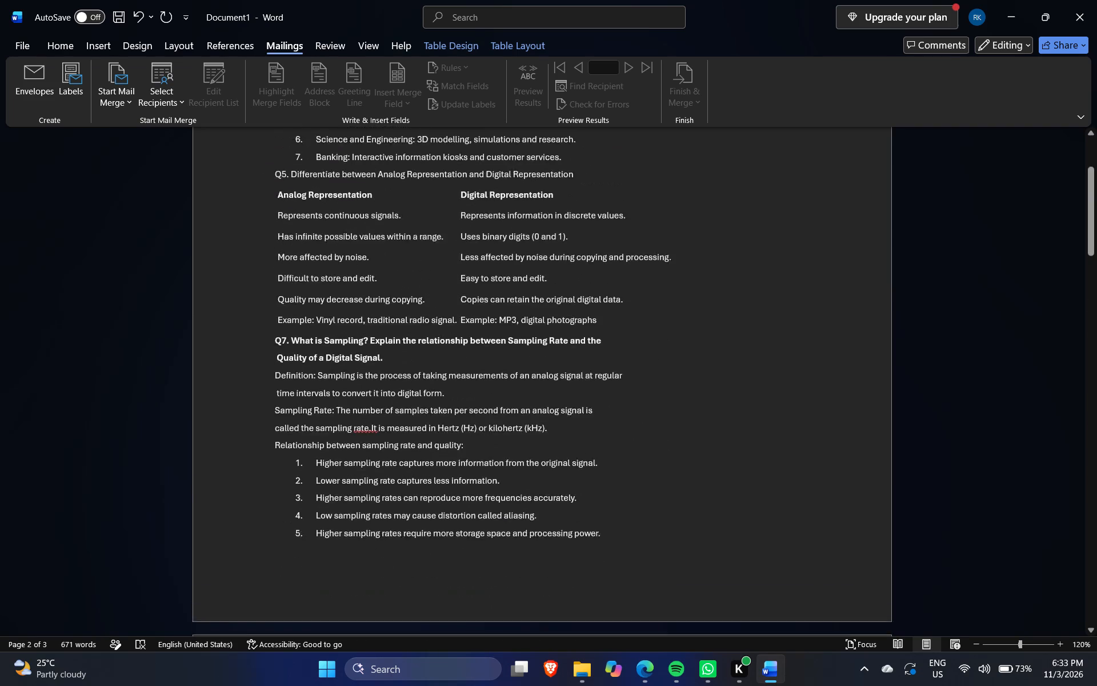
{"action": "scroll", "coordinate": [589, 403], "scroll_direction": "up", "scroll_amount": 1}
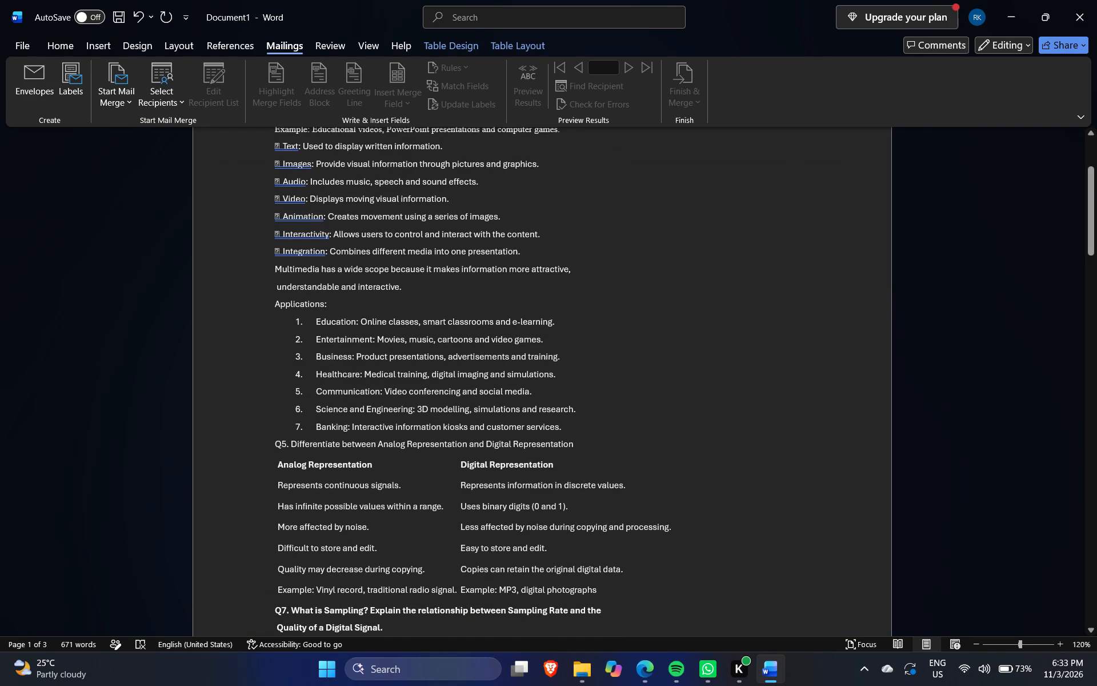
{"action": "scroll", "coordinate": [576, 510], "scroll_direction": "down", "scroll_amount": 2}
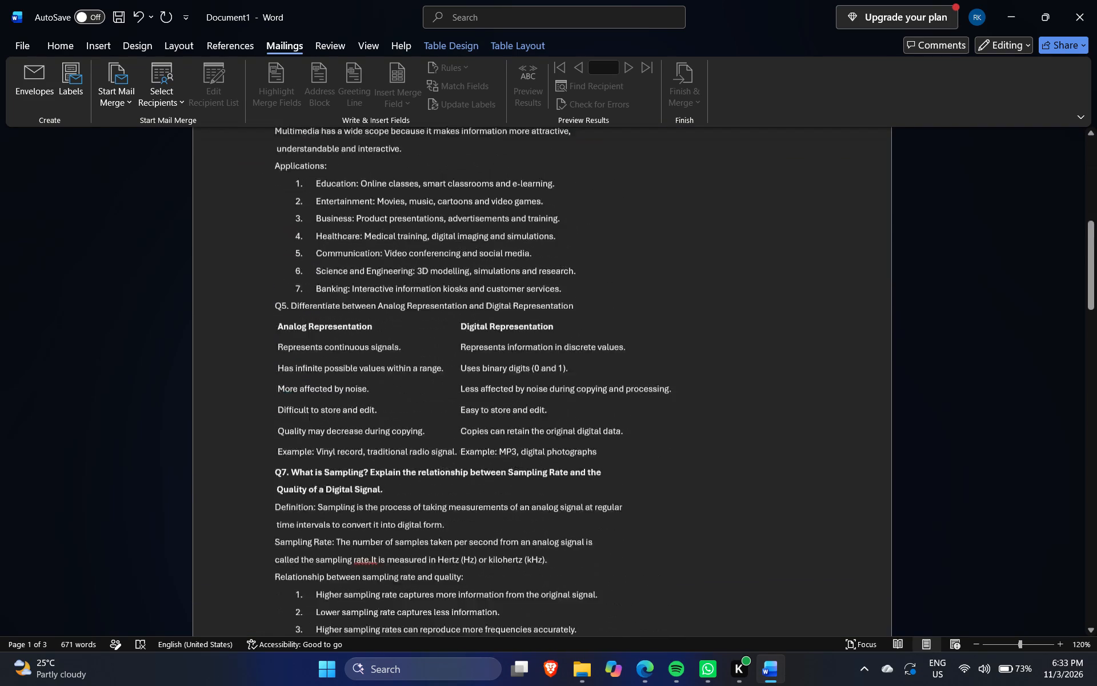
{"action": "scroll", "coordinate": [576, 510], "scroll_direction": "down", "scroll_amount": 7}
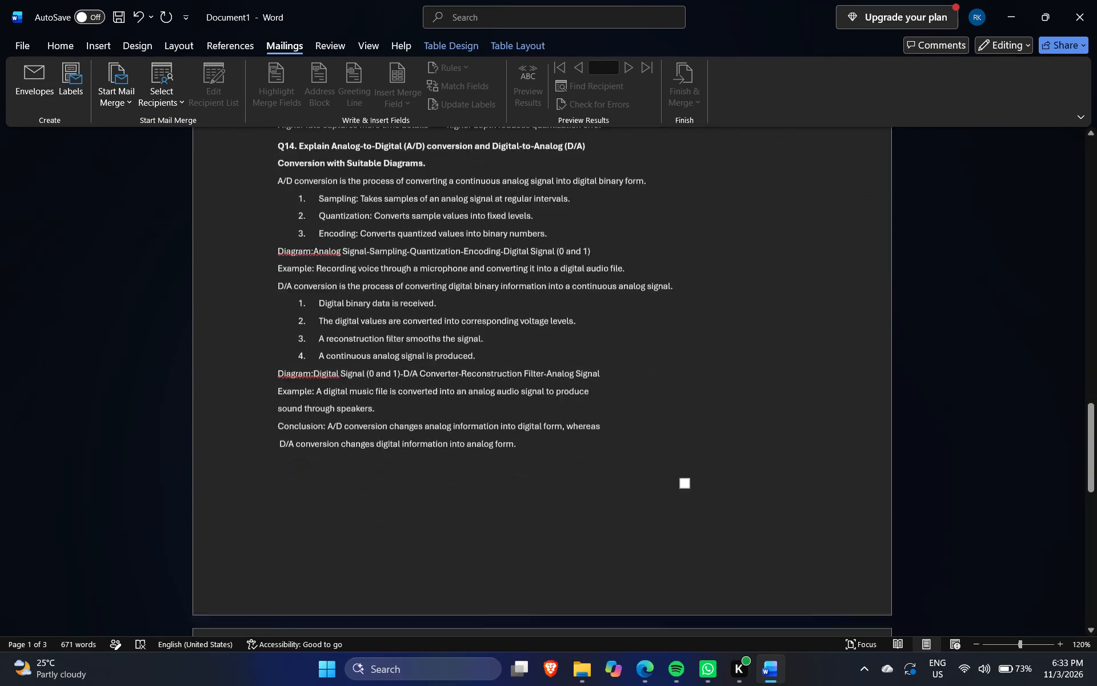
{"action": "scroll", "coordinate": [576, 510], "scroll_direction": "down", "scroll_amount": 12}
{"action": "scroll", "coordinate": [576, 510], "scroll_direction": "up", "scroll_amount": 5}
Remove the empty page after Q14's conclusion by deleting the blank line below it.
{"action": "left_click", "coordinate": [579, 501]}
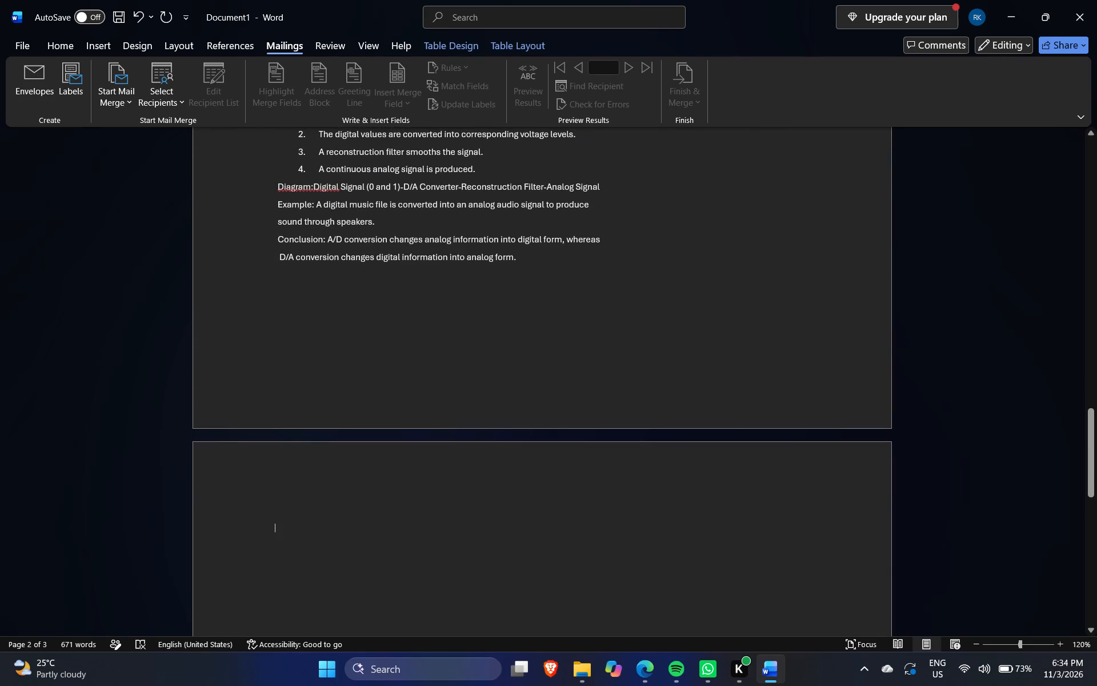
{"action": "right_click", "coordinate": [579, 501]}
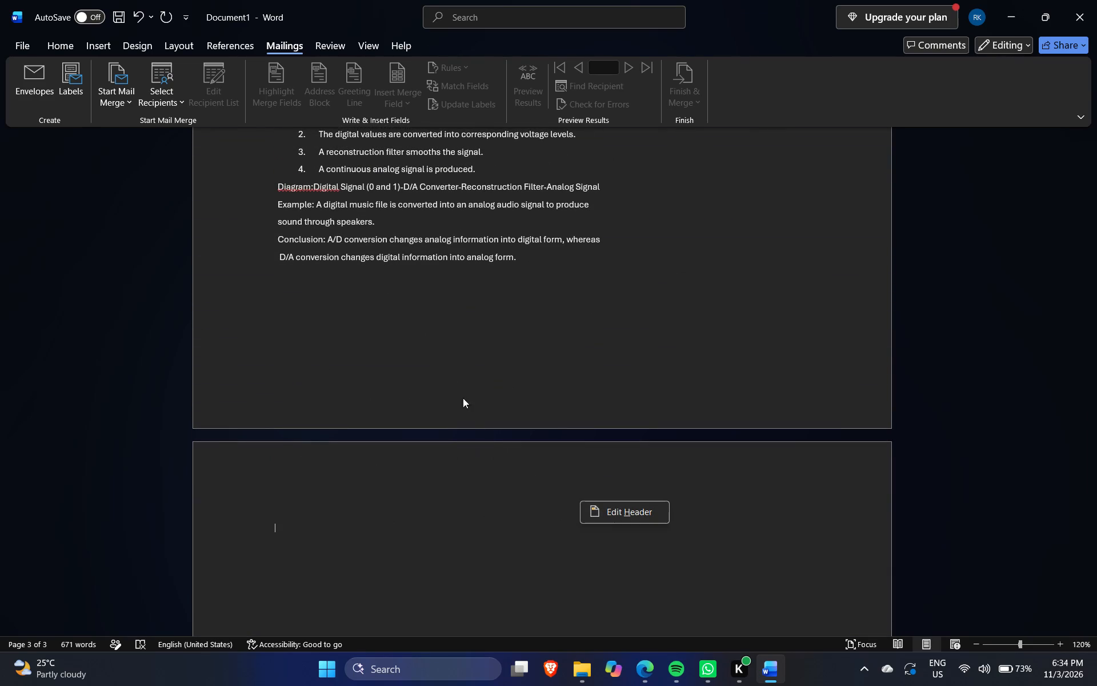
{"action": "scroll", "coordinate": [437, 620], "scroll_direction": "up", "scroll_amount": 1}
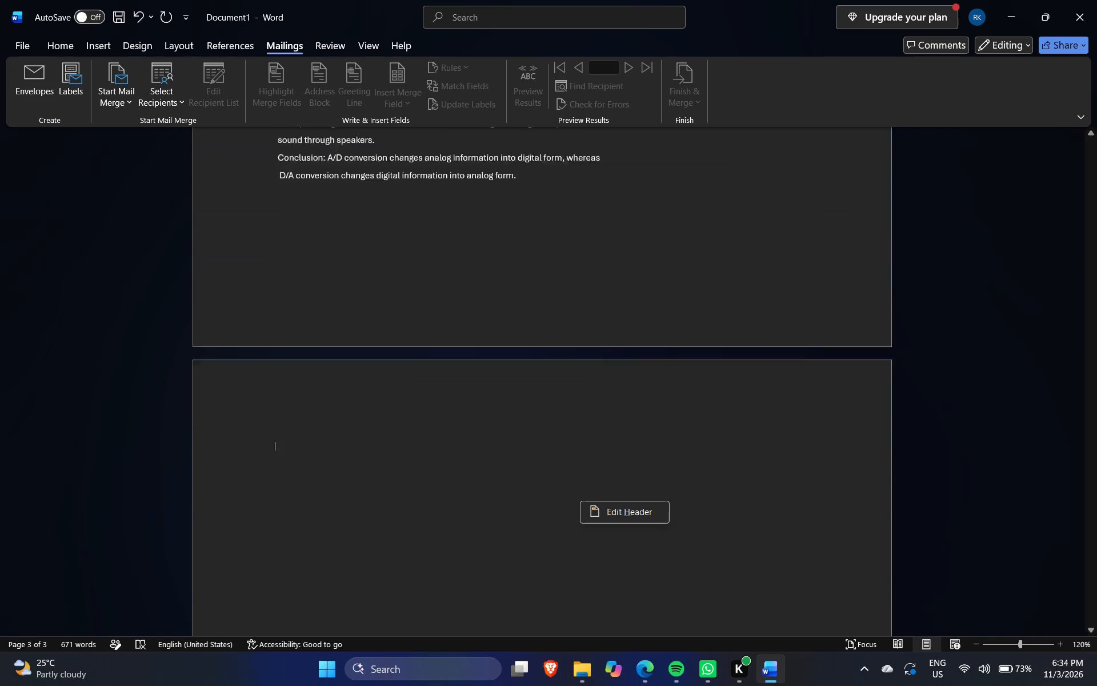
{"action": "scroll", "coordinate": [437, 620], "scroll_direction": "up", "scroll_amount": 1}
{"action": "scroll", "coordinate": [481, 497], "scroll_direction": "down", "scroll_amount": 3}
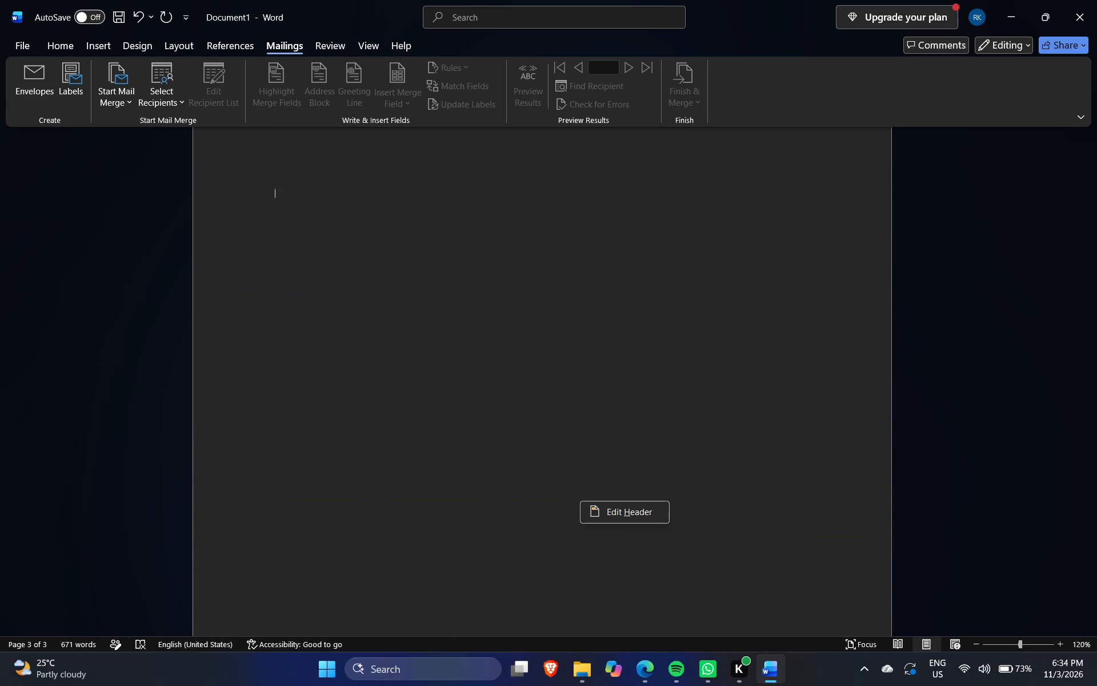
{"action": "right_click", "coordinate": [485, 310]}
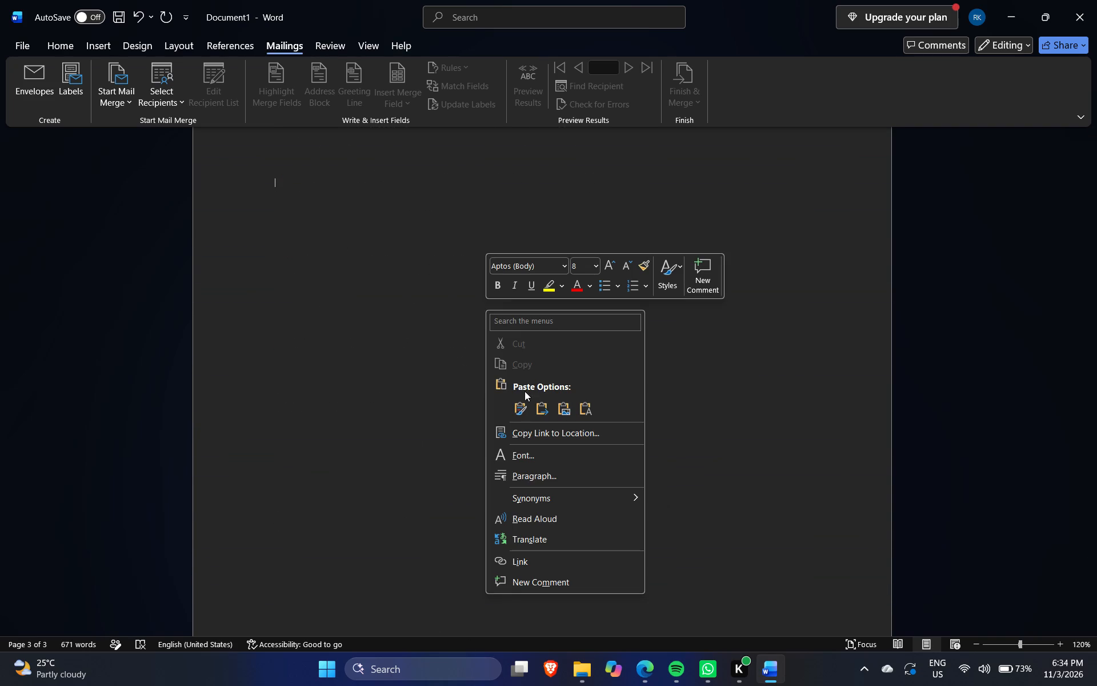
{"action": "left_click", "coordinate": [738, 450]}
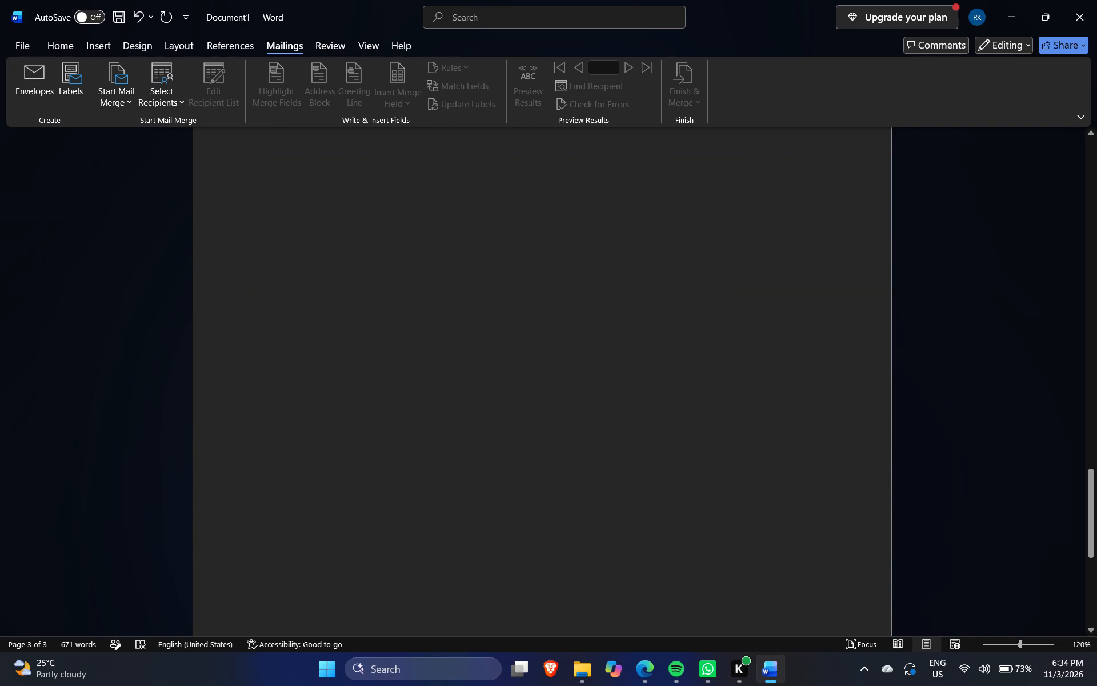
{"action": "scroll", "coordinate": [616, 445], "scroll_direction": "up", "scroll_amount": 4}
{"action": "left_click", "coordinate": [595, 283]}
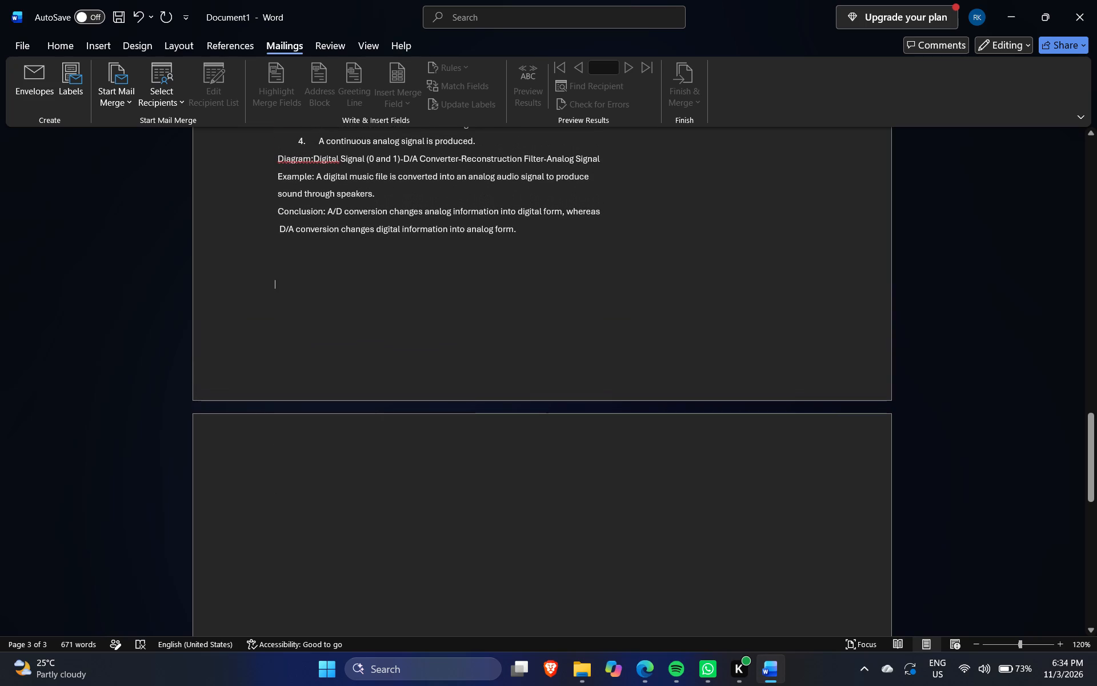
{"action": "key", "text": "BackSpace"}
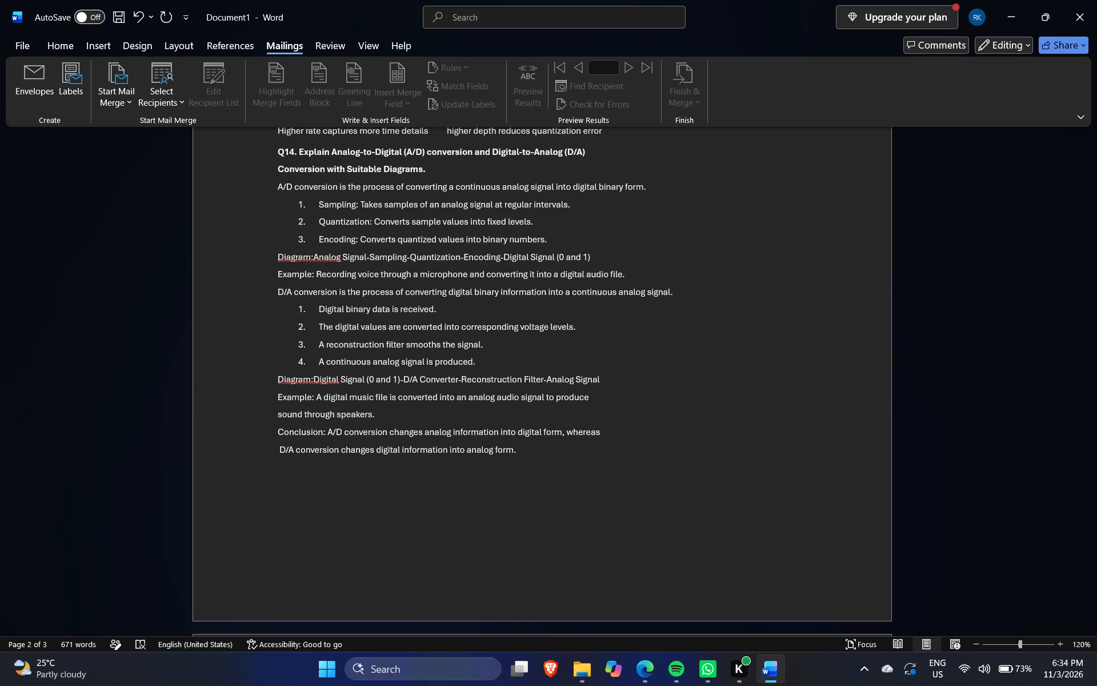
Check the whole document, from the end of Q14 up to Q1 and back down to the second page.
{"action": "key", "text": "Down"}
{"action": "key", "text": "Down"}
{"action": "key", "text": "Down"}
{"action": "key", "text": "Down"}
{"action": "key", "text": "Down"}
{"action": "key", "text": "Down"}
{"action": "key", "text": "Down"}
{"action": "key", "text": "Down"}
{"action": "key", "text": "Down"}
{"action": "key", "text": "Down"}
{"action": "key", "text": "Down"}
{"action": "key", "text": "Down"}
{"action": "key", "text": "Down"}
{"action": "key", "text": "Down"}
{"action": "key", "text": "Down"}
{"action": "key", "text": "Down"}
{"action": "key", "text": "Down"}
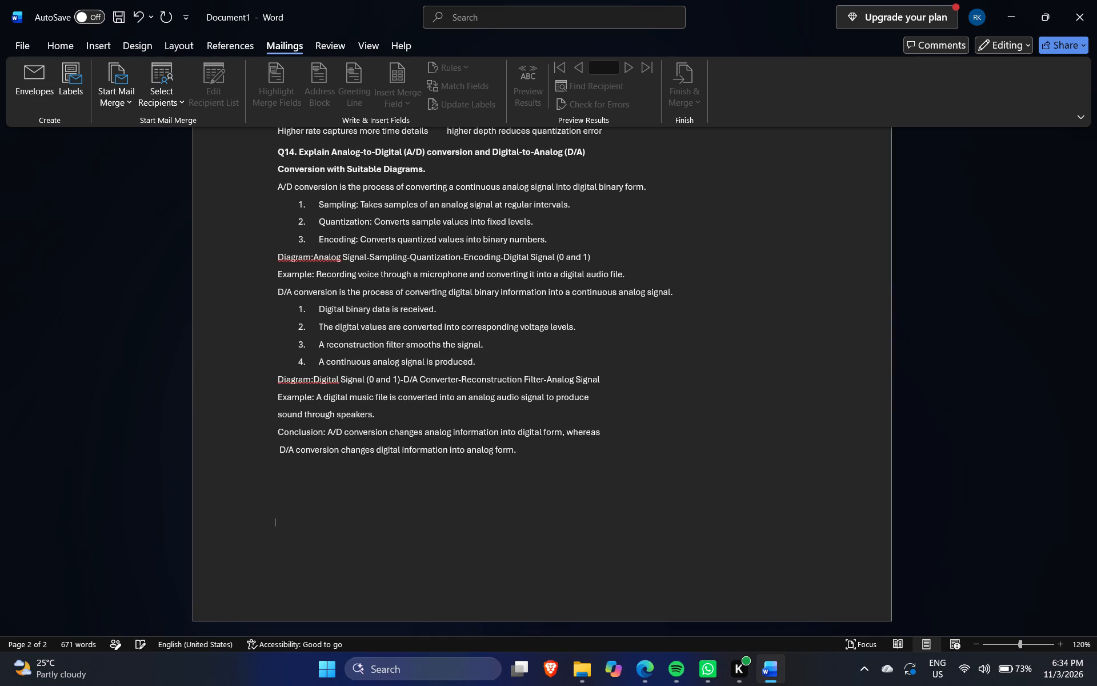
{"action": "key", "text": "Up"}
{"action": "key", "text": "Up"}
{"action": "key", "text": "Up"}
{"action": "key", "text": "Up"}
{"action": "key", "text": "Up"}
{"action": "key", "text": "Up"}
{"action": "key", "text": "Up"}
{"action": "key", "text": "Up"}
{"action": "key", "text": "Up"}
{"action": "key", "text": "Up"}
{"action": "key", "text": "Up"}
{"action": "key", "text": "Up"}
{"action": "key", "text": "Up"}
{"action": "key", "text": "Up"}
{"action": "key", "text": "Up"}
{"action": "key", "text": "Up"}
{"action": "key", "text": "Up"}
{"action": "key", "text": "Up"}
{"action": "key", "text": "Up"}
{"action": "key", "text": "Up"}
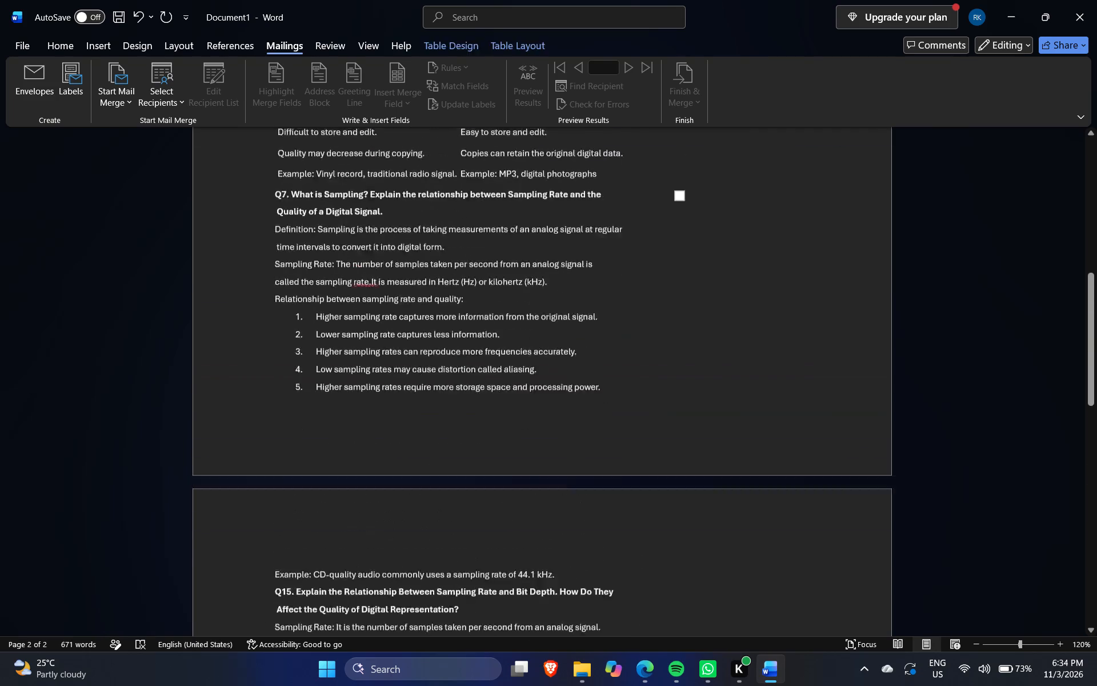
{"action": "key", "text": "Up"}
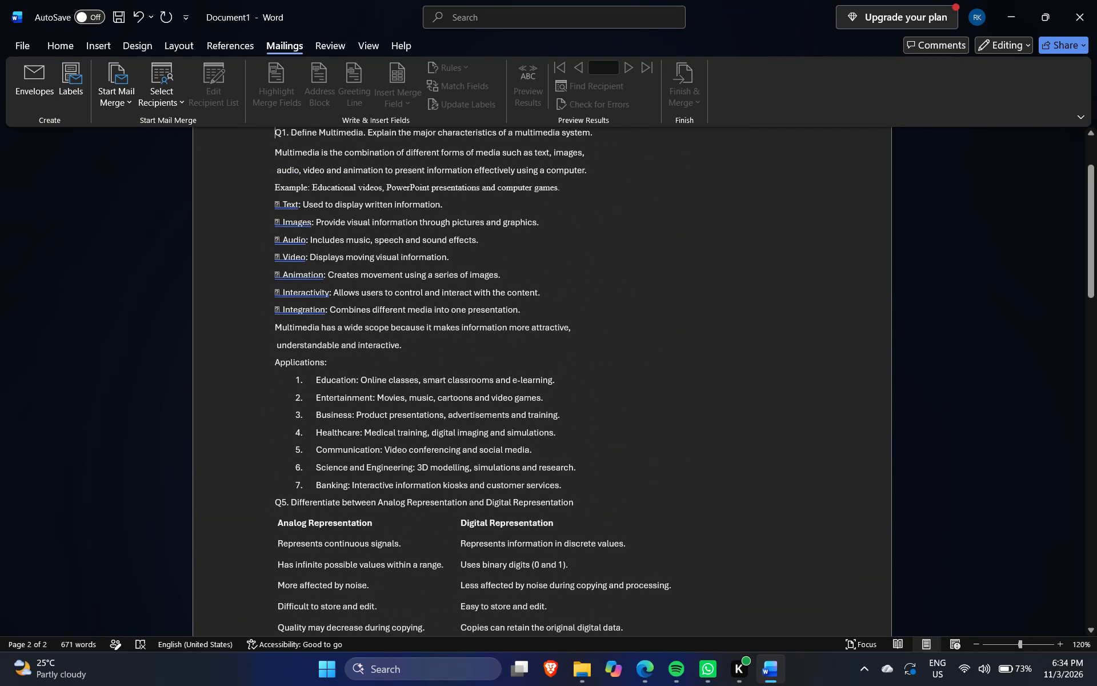
{"action": "key", "text": "Up"}
{"action": "scroll", "coordinate": [595, 283], "scroll_direction": "up", "scroll_amount": 5}
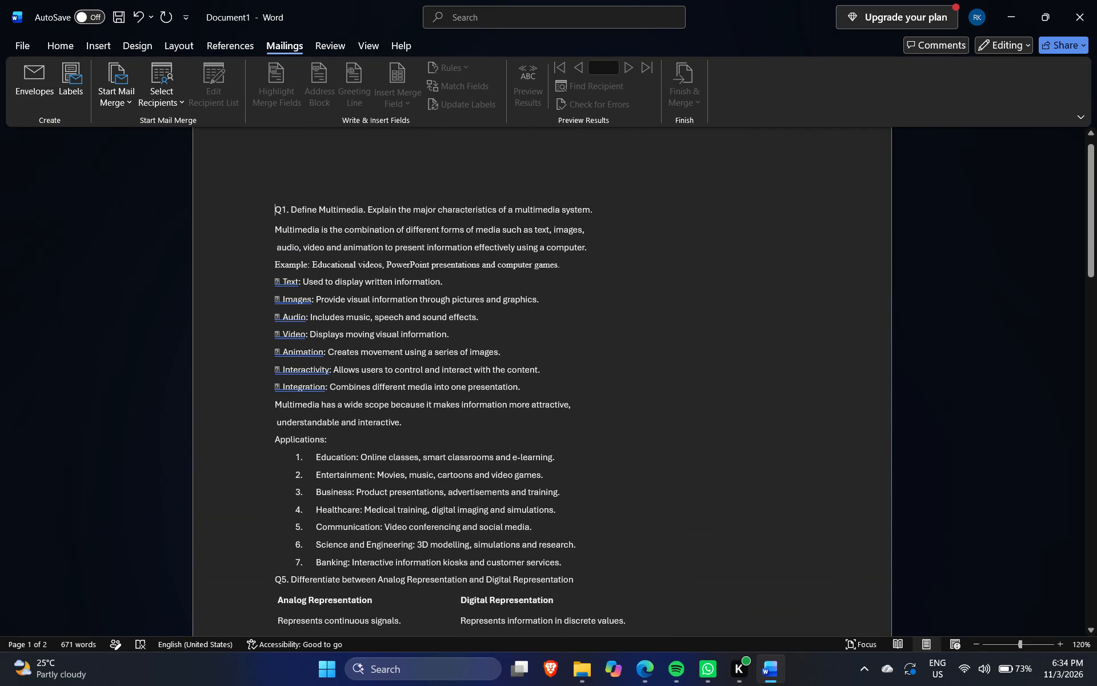
{"action": "scroll", "coordinate": [660, 368], "scroll_direction": "up", "scroll_amount": 5}
{"action": "scroll", "coordinate": [660, 368], "scroll_direction": "down", "scroll_amount": 4}
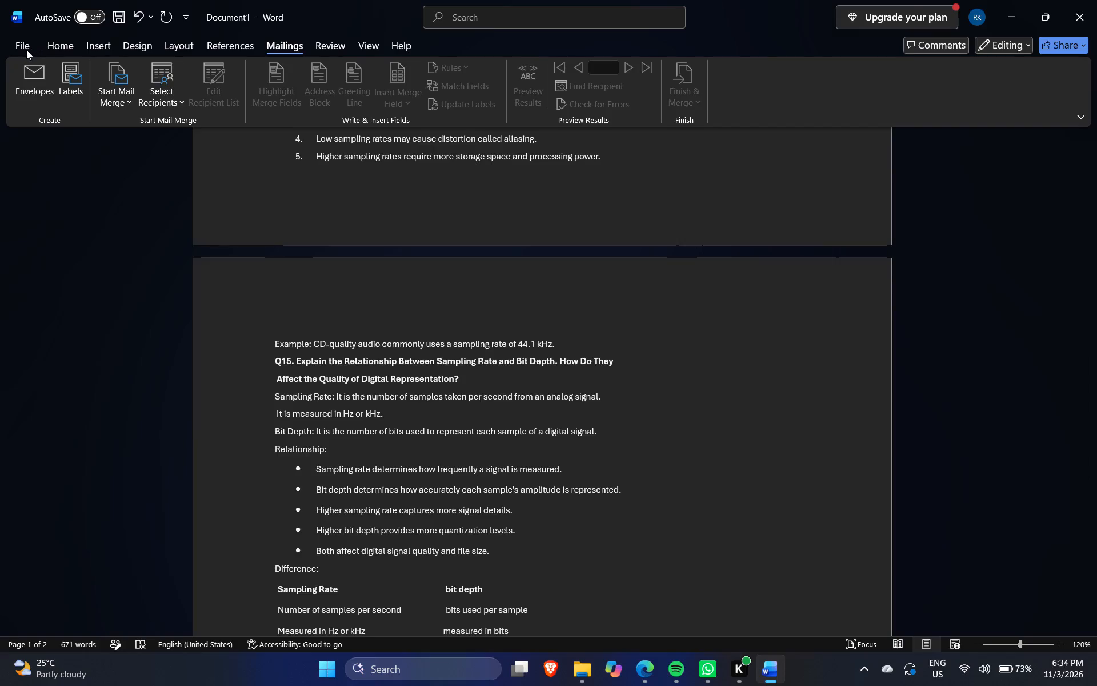
Save a copy of the document in the OneDrive Documents folder as "mmt" in PDF format.
{"action": "left_click", "coordinate": [26, 50]}
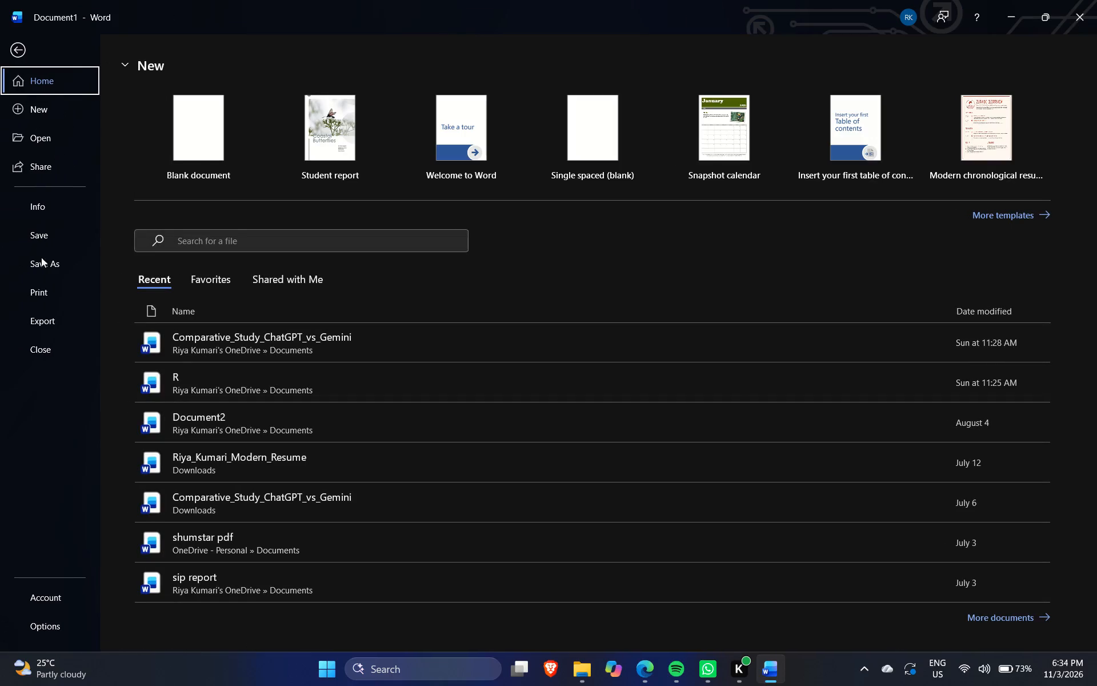
{"action": "left_click", "coordinate": [46, 270]}
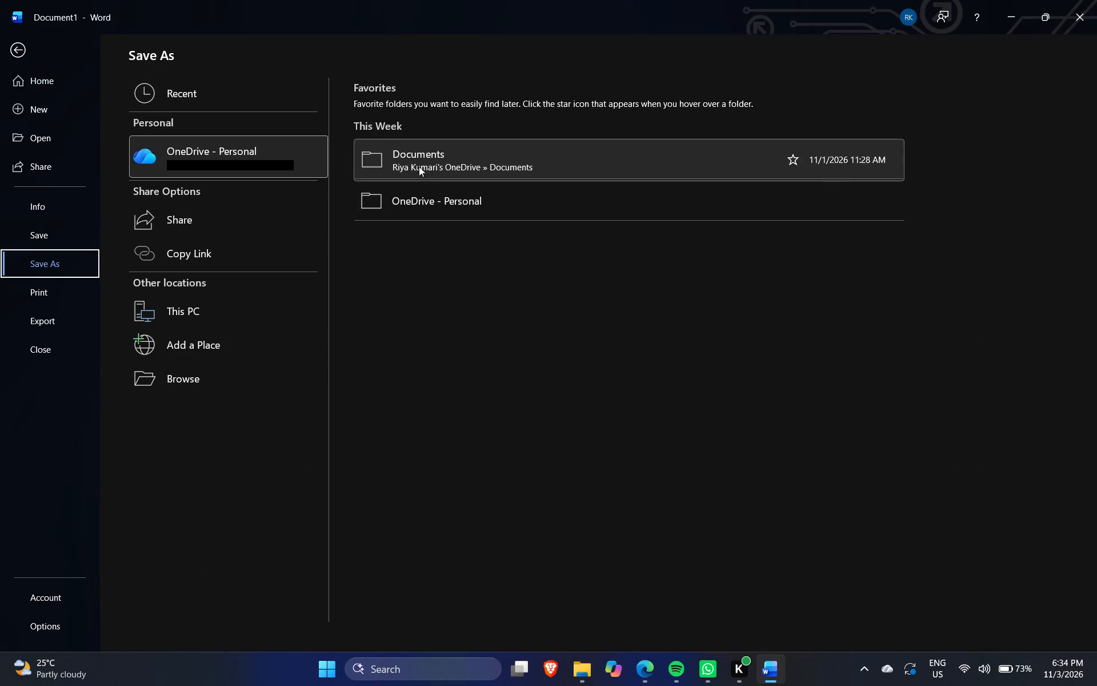
{"action": "left_click", "coordinate": [433, 158]}
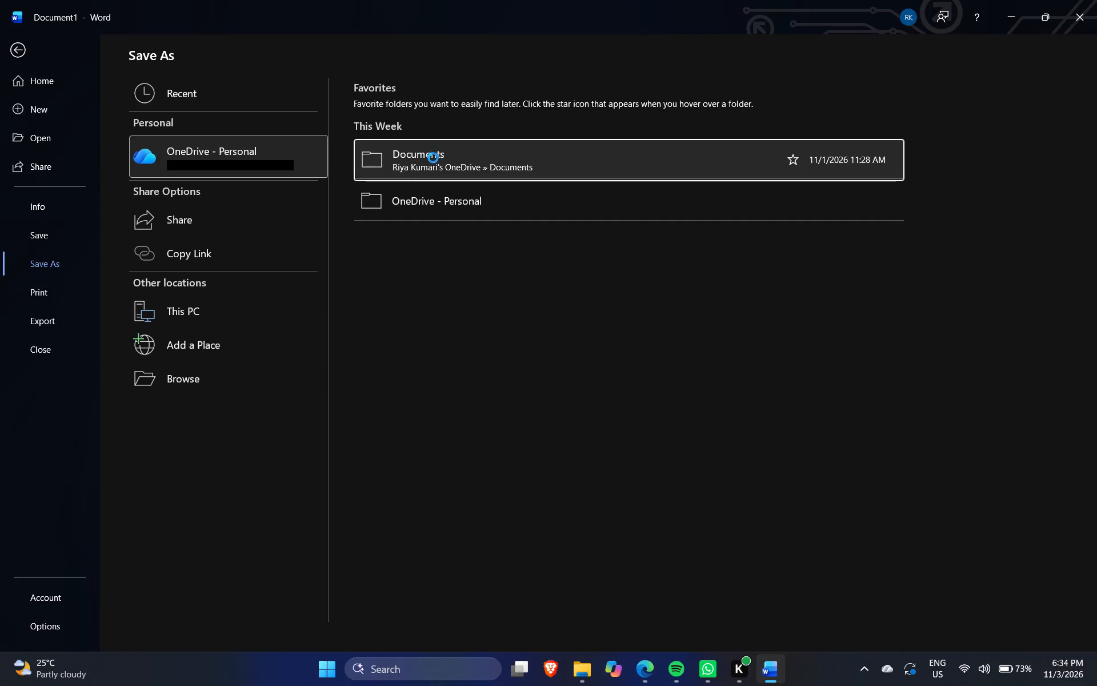
{"action": "left_click", "coordinate": [433, 158]}
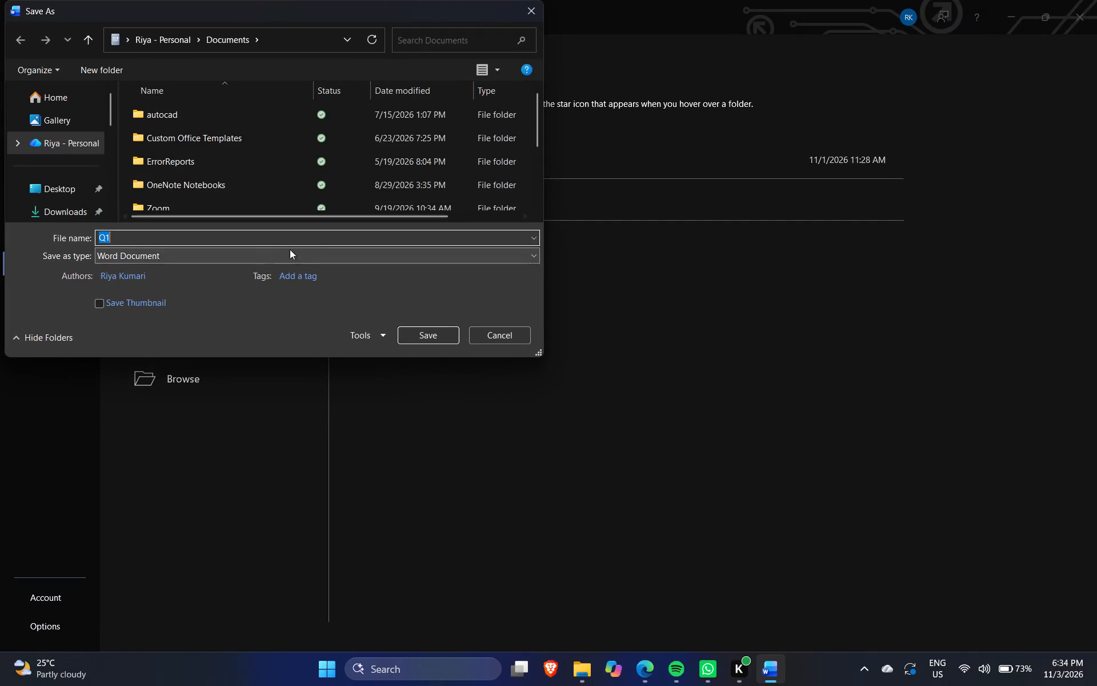
{"action": "left_click", "coordinate": [259, 238]}
{"action": "key", "text": "BackSpace"}
{"action": "key", "text": "BackSpace"}
{"action": "key", "text": "BackSpace"}
{"action": "type", "text": "mmt"}
{"action": "key", "text": "Down"}
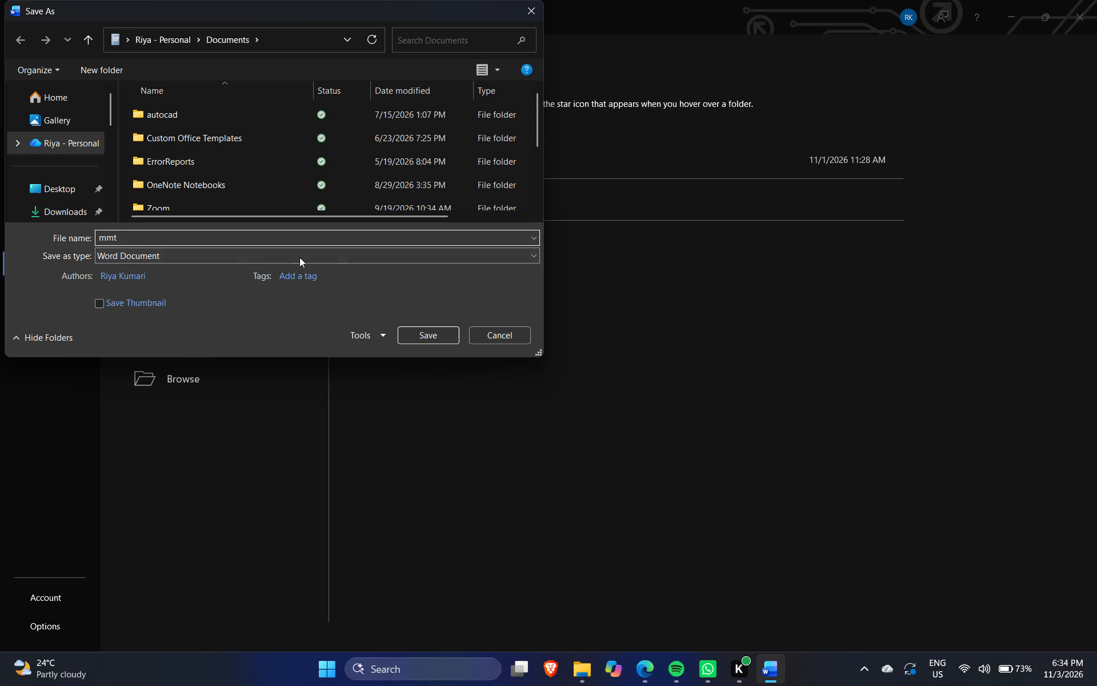
{"action": "left_click", "coordinate": [510, 255]}
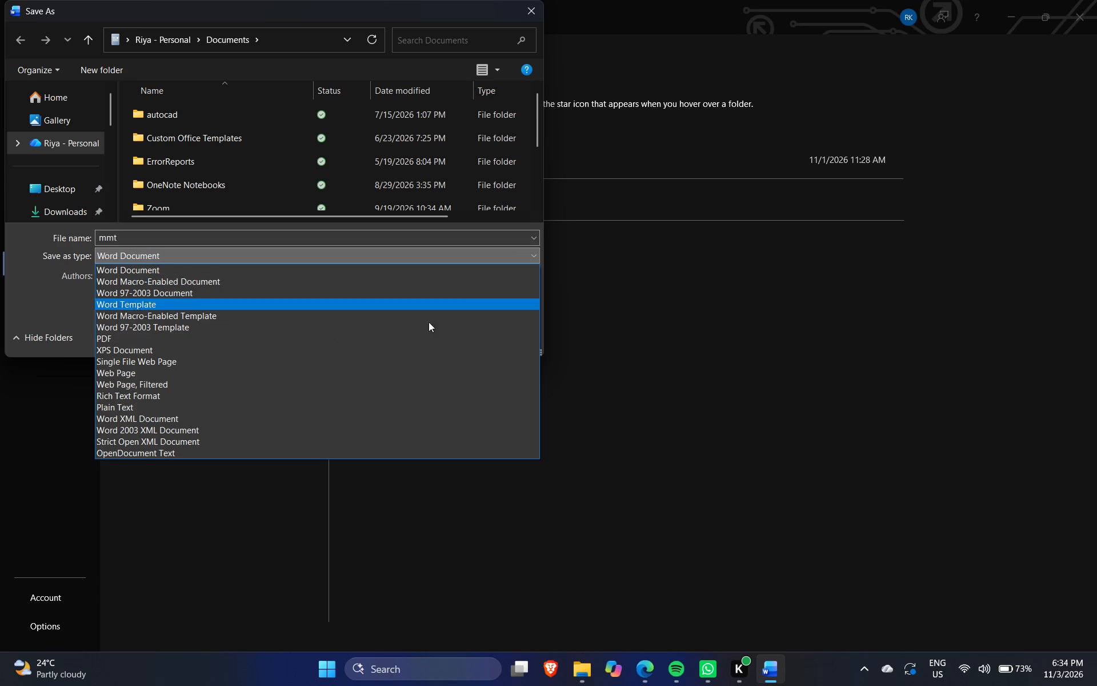
{"action": "left_click", "coordinate": [393, 339]}
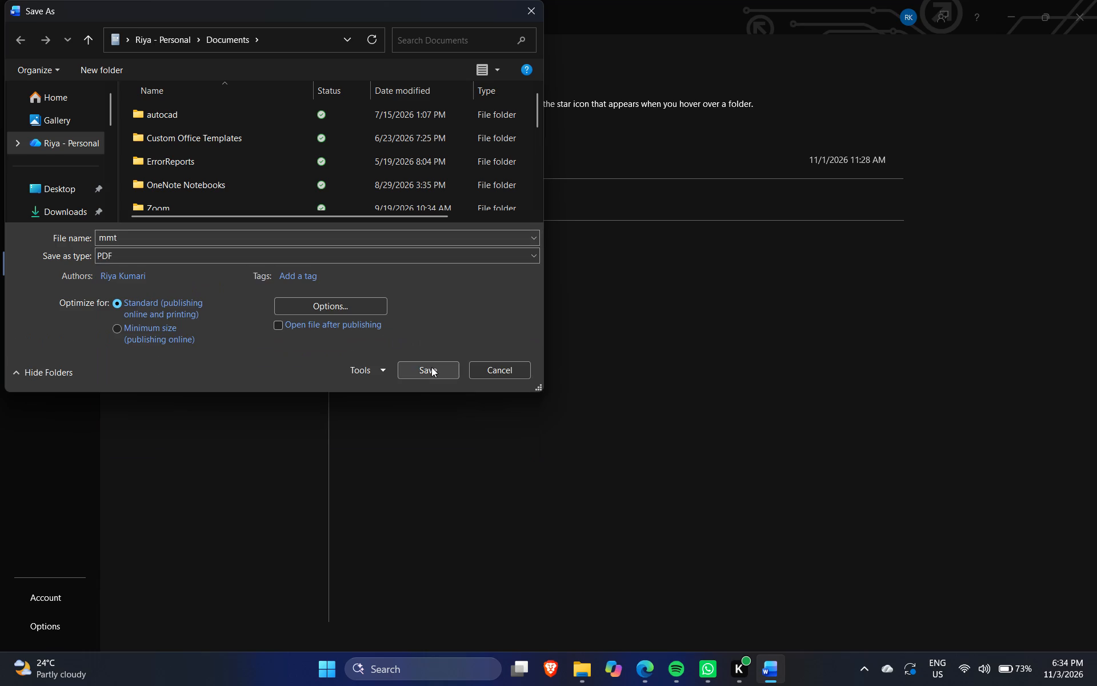
Save the PDF copy as "mmt" in the Documents folder with the standard publishing optimization.
{"action": "left_click", "coordinate": [431, 367]}
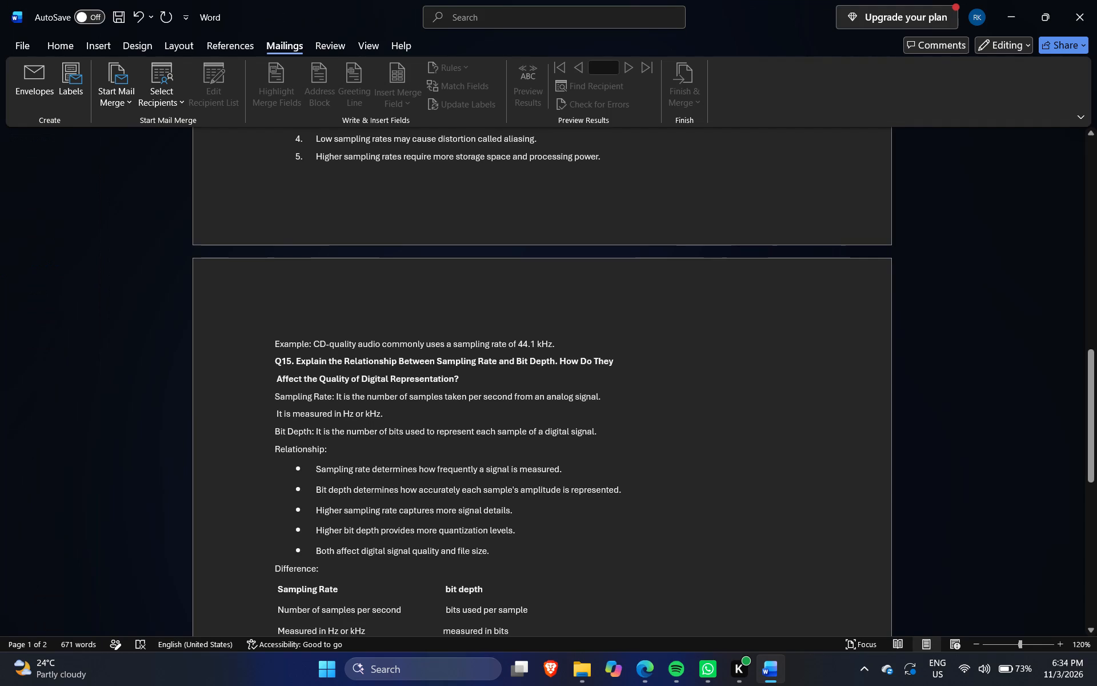
Look over the document from the end of Q14 up to Q1 and back down to the Q15 section.
{"action": "scroll", "coordinate": [667, 378], "scroll_direction": "down", "scroll_amount": 11}
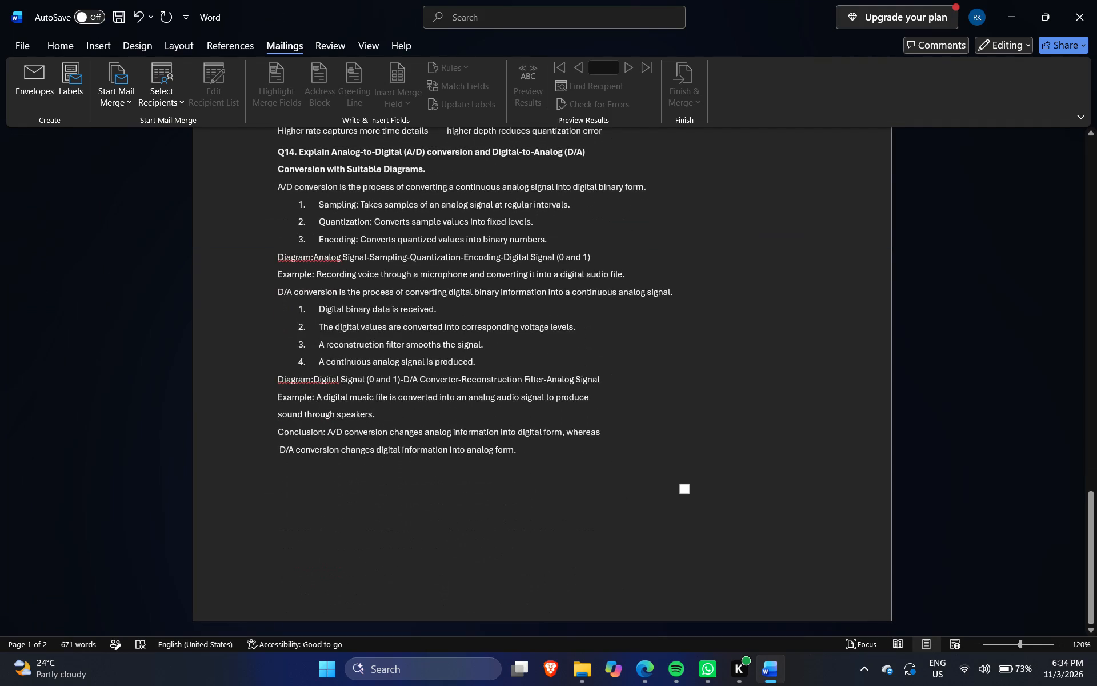
{"action": "scroll", "coordinate": [667, 378], "scroll_direction": "up", "scroll_amount": 15}
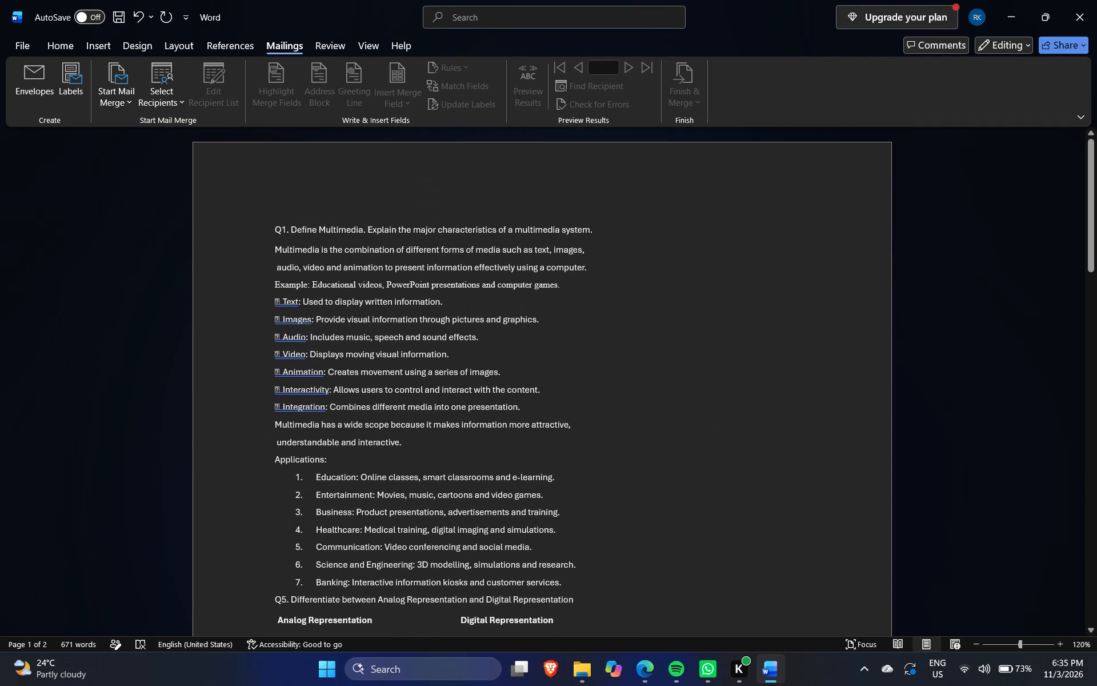